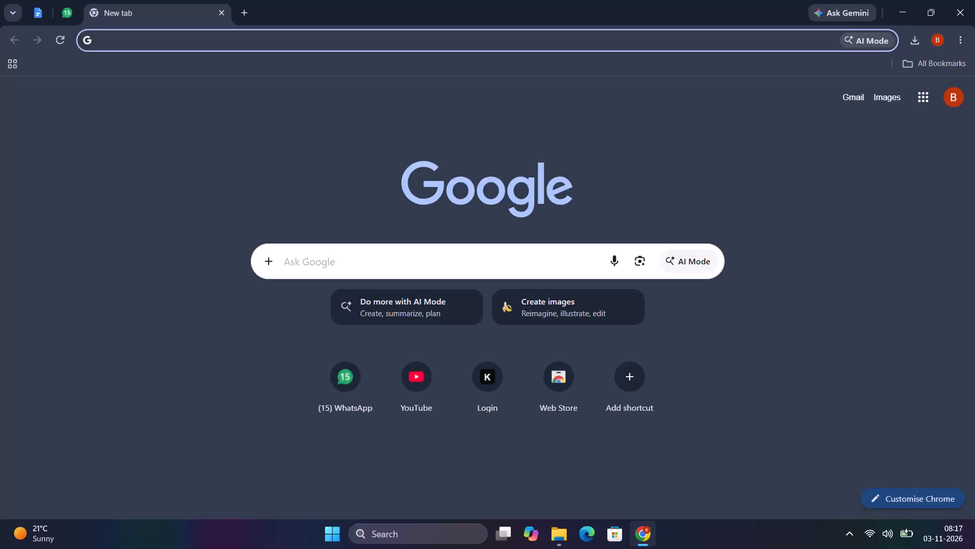
Search Google for "metamask download", using the corrected spelling of the query.
text(tamask)
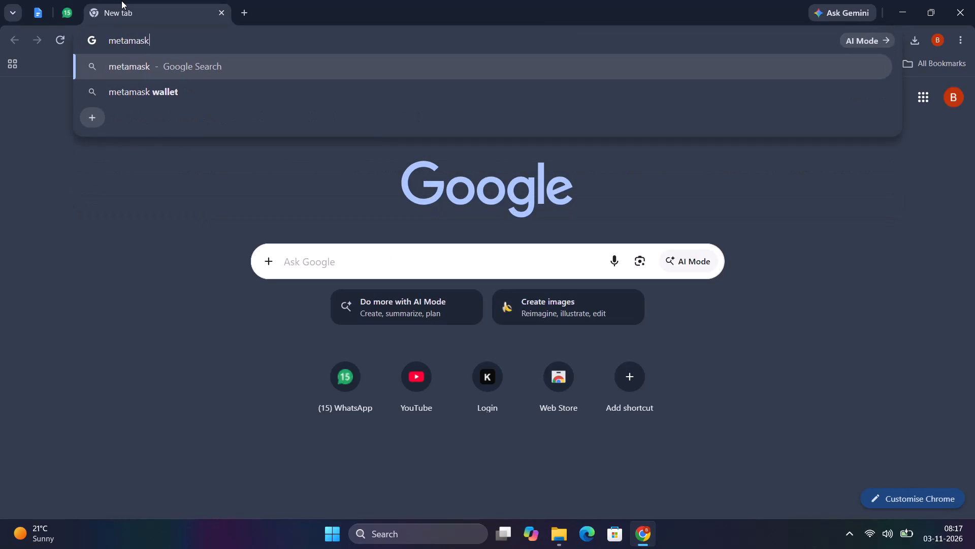
key(space)
text(down)
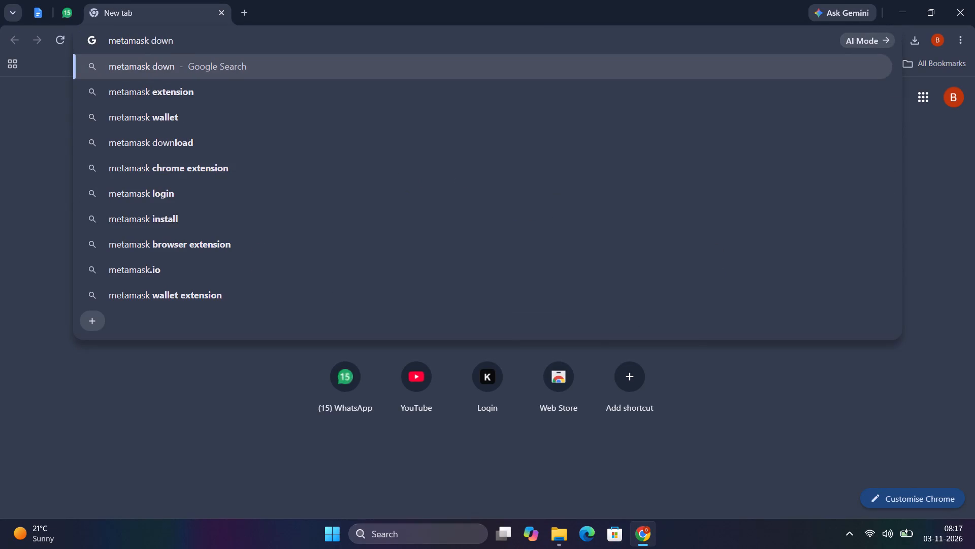
key(BackSpace)
text(load)
key(Return)
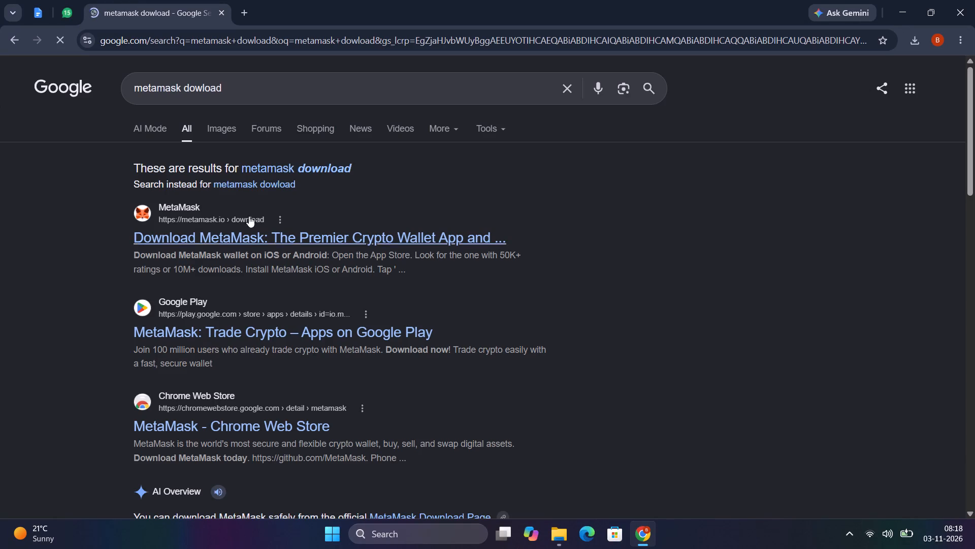
click(260, 170)
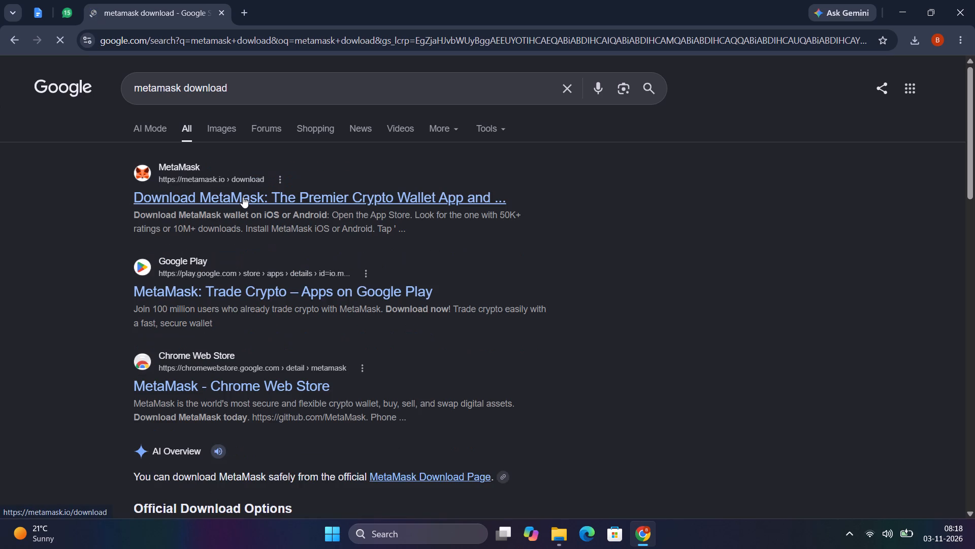
Open the official MetaMask download page from the results and follow its Chrome browser extension option to the store listing.
click(243, 197)
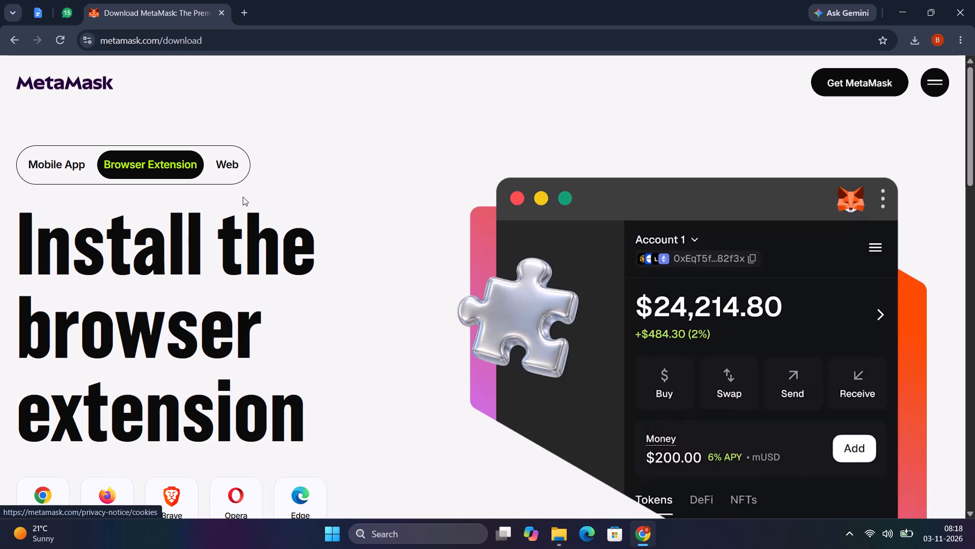
scroll(186, 227, right, 2)
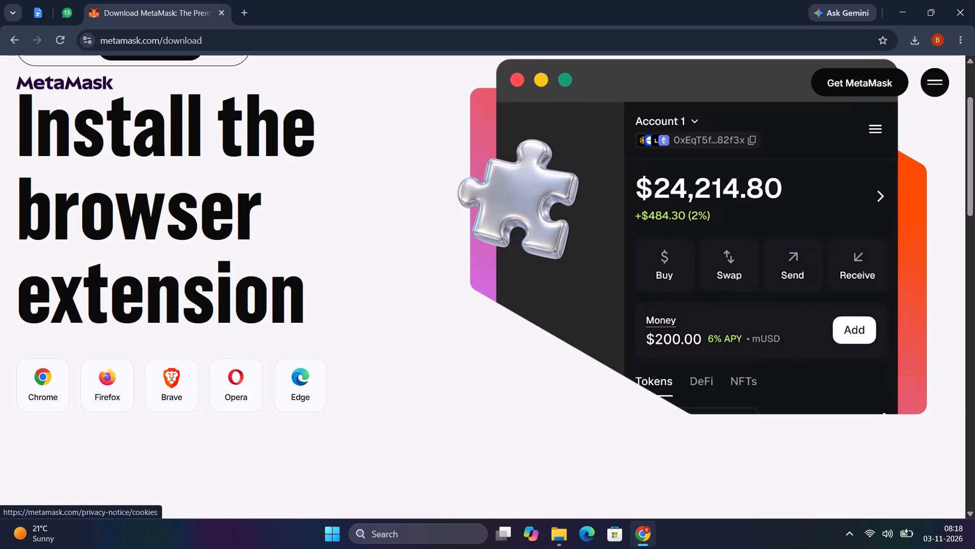
scroll(23, 326, up, 2)
scroll(111, 268, down, 2)
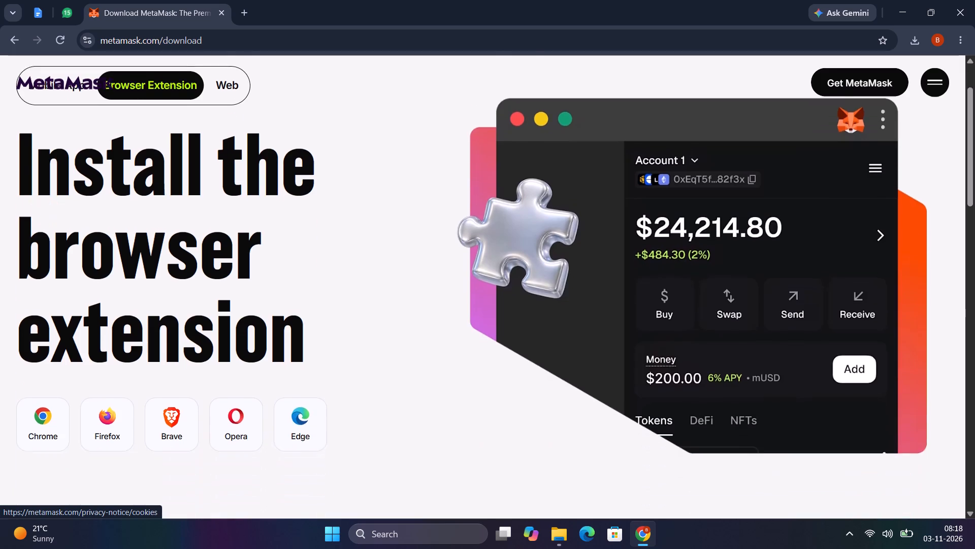
scroll(111, 268, down, 1)
click(29, 293)
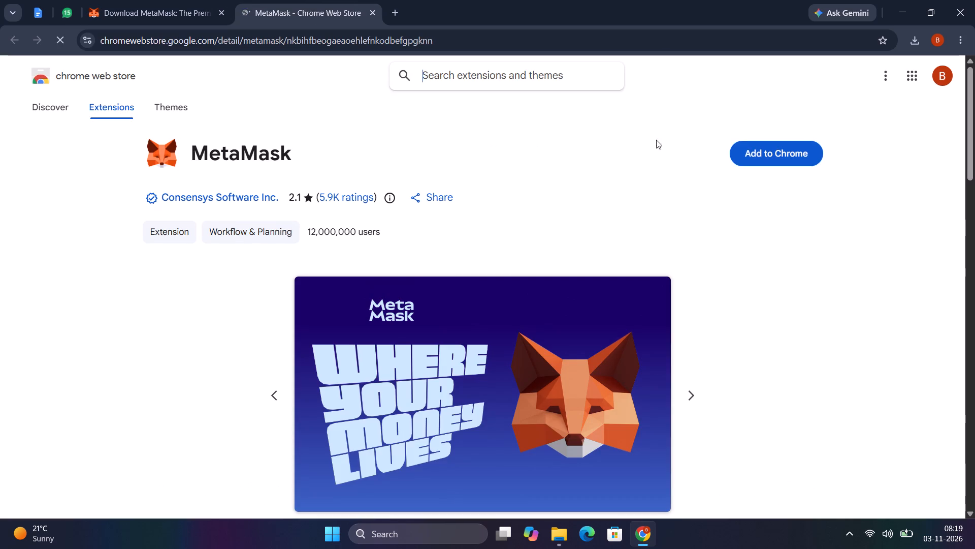
Add the MetaMask extension to Chrome from its Chrome Web Store page, accepting the requested permissions.
click(762, 160)
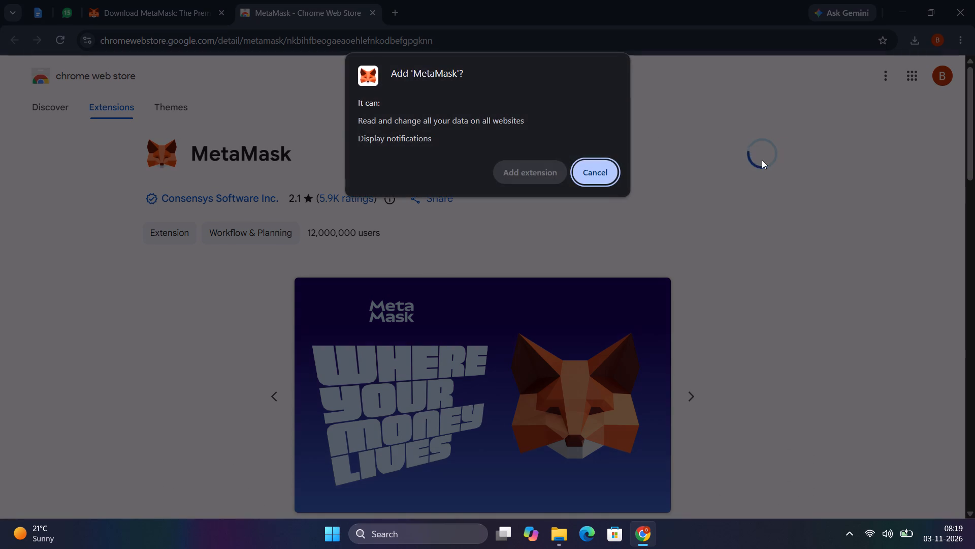
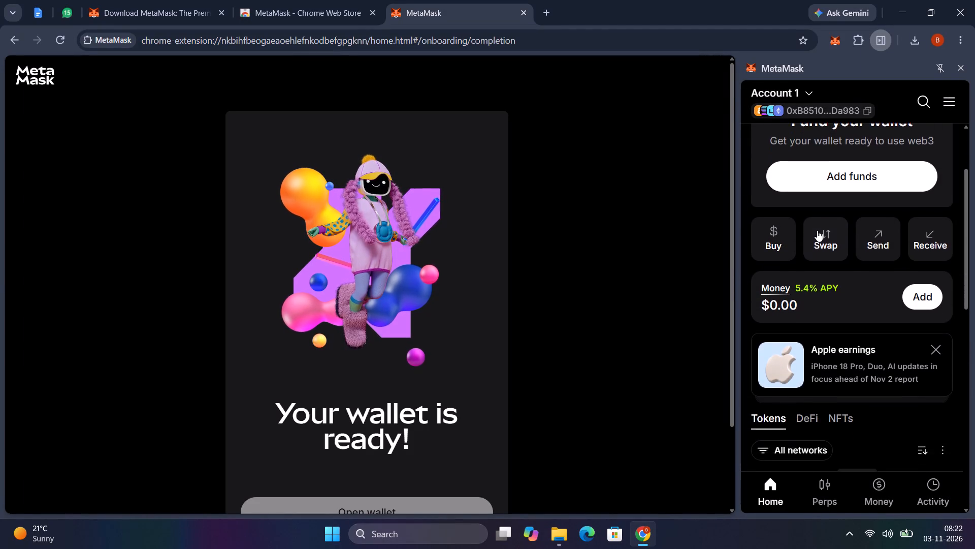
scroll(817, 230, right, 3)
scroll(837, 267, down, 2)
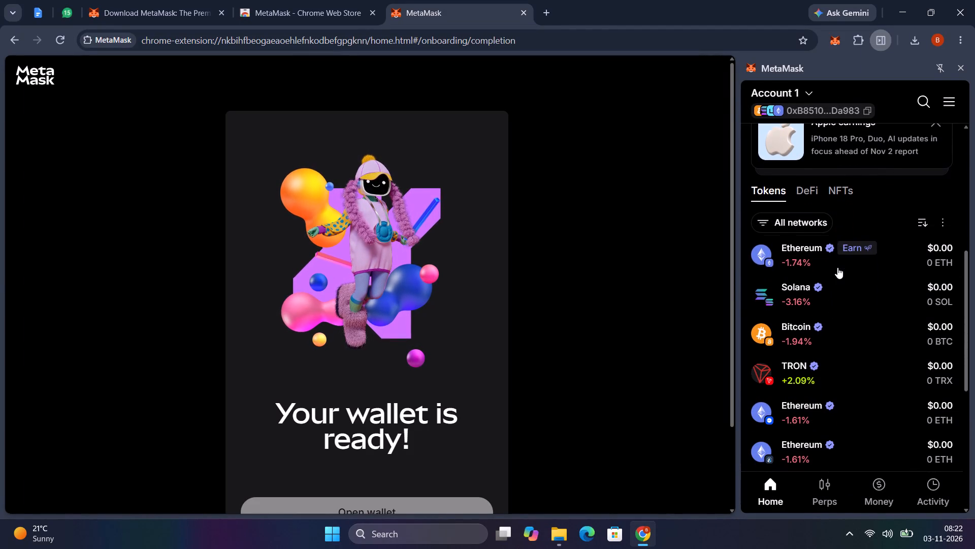
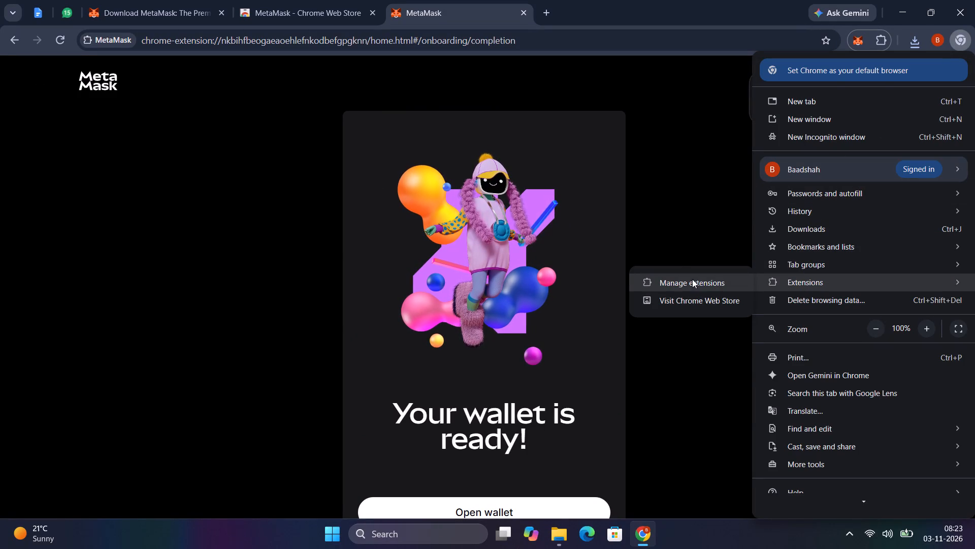
Open Chrome's extension management page and remove the MetaMask extension from the browser.
click(692, 279)
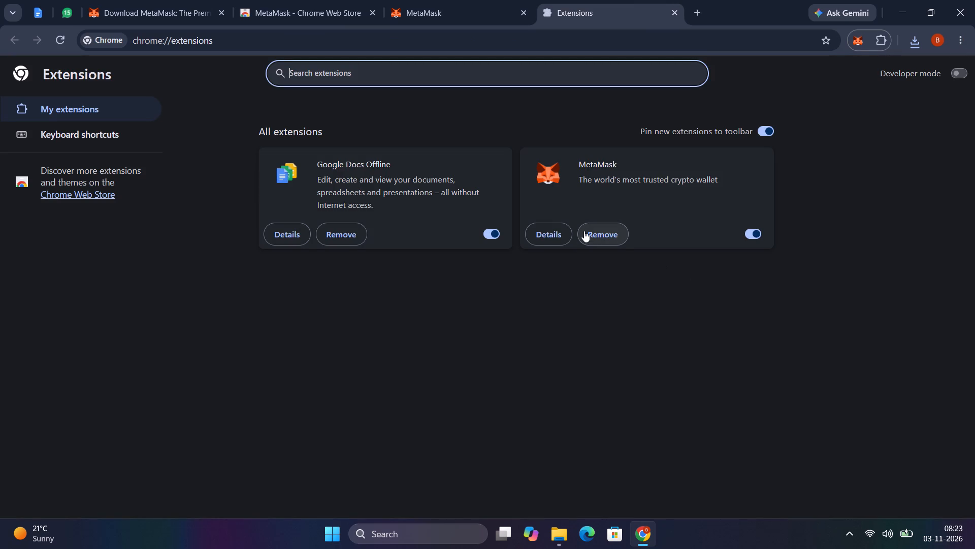
click(584, 231)
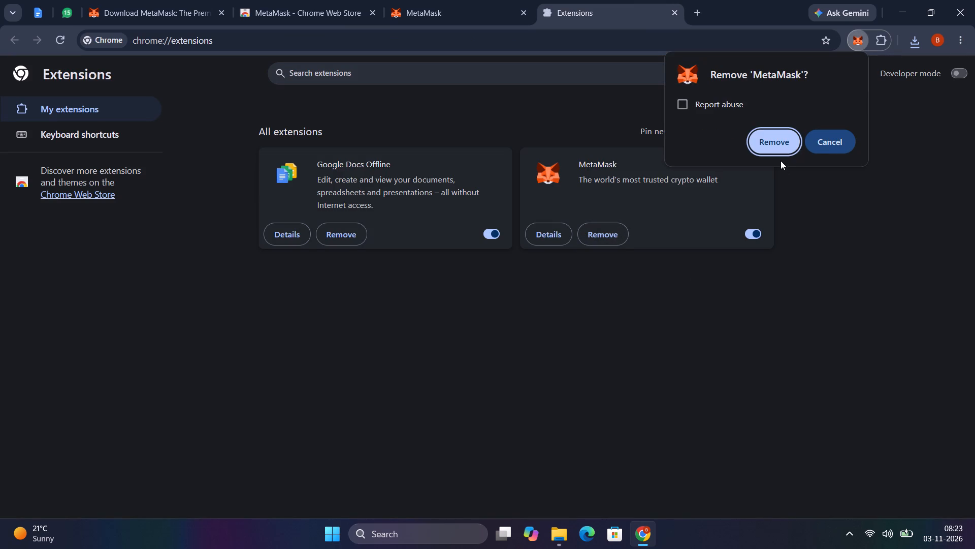
Remove the MetaMask extension from Chrome without reporting abuse.
click(764, 144)
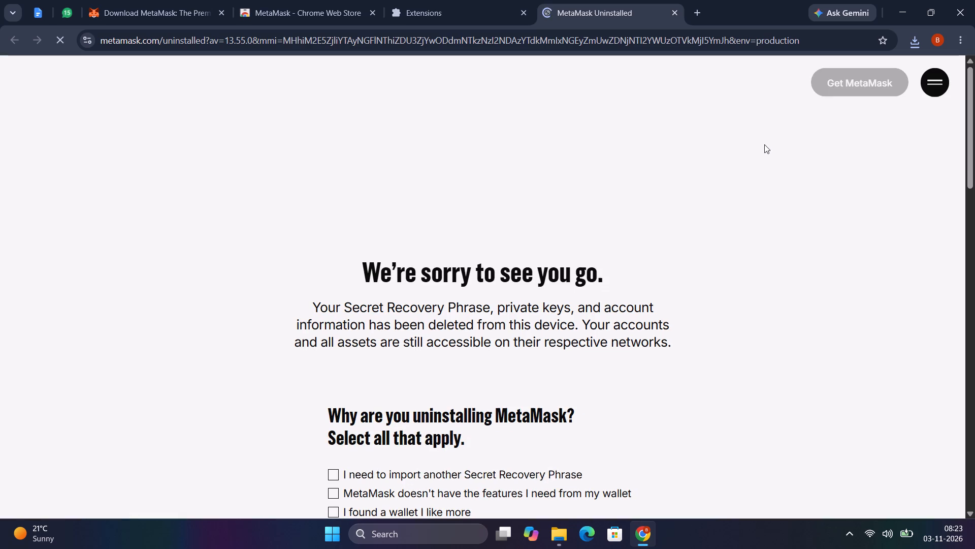
Close the Extensions and MetaMask Uninstalled tabs, and return to the MetaMask download page.
click(522, 13)
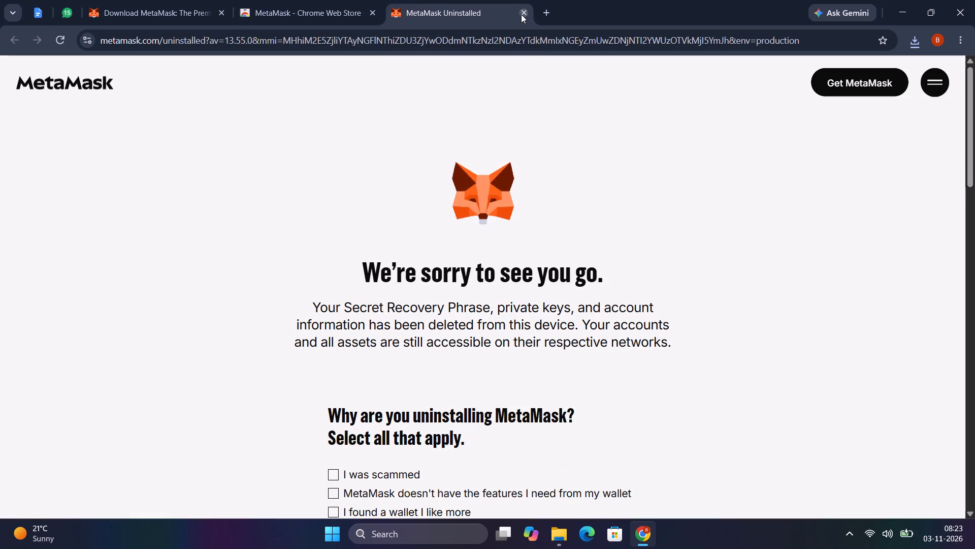
click(521, 14)
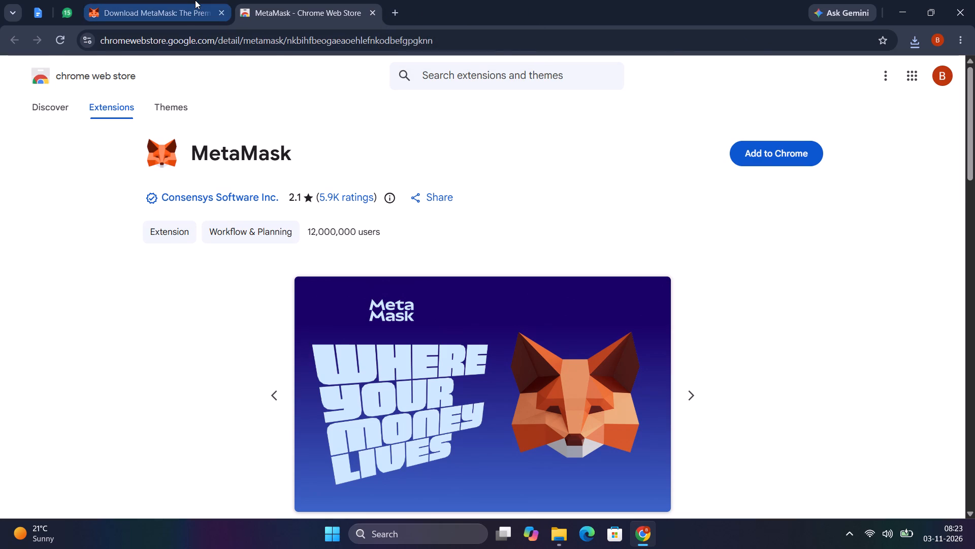
click(195, 0)
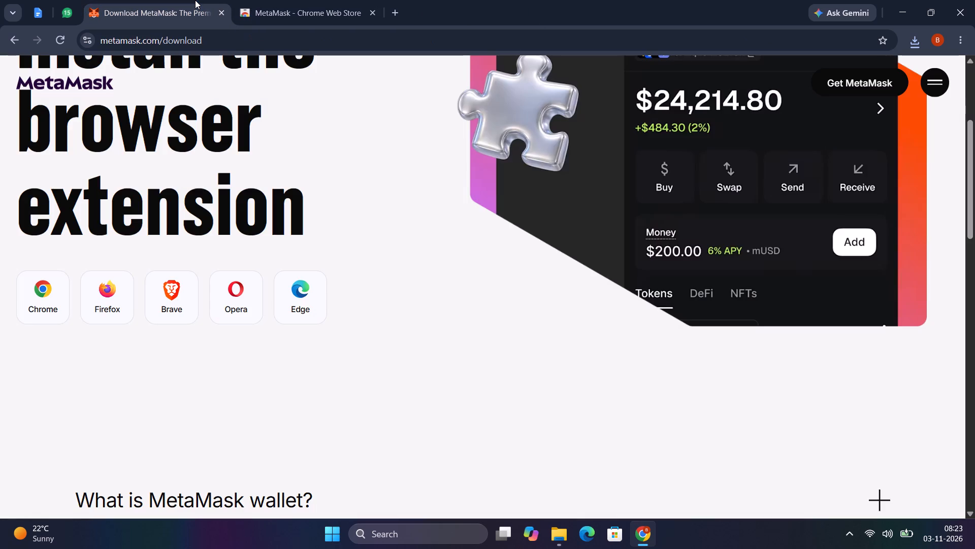
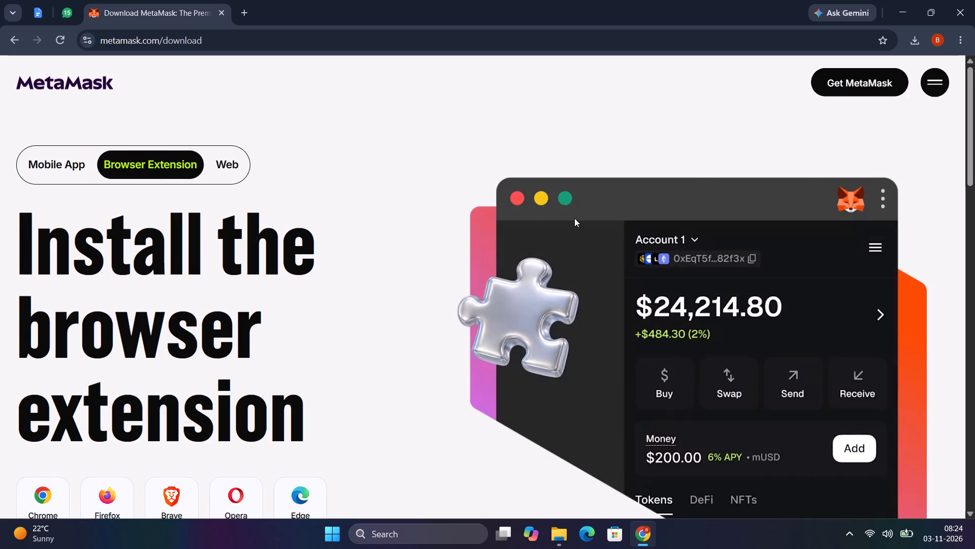
Install the MetaMask extension in Chrome again through the Chrome link on the MetaMask download page, confirming its addition.
scroll(277, 283, down, 2)
click(57, 345)
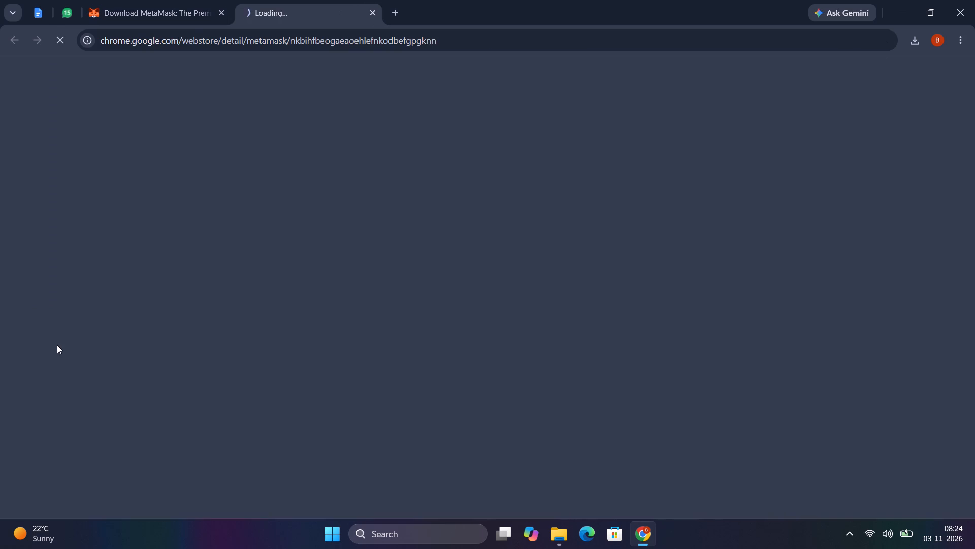
click(747, 147)
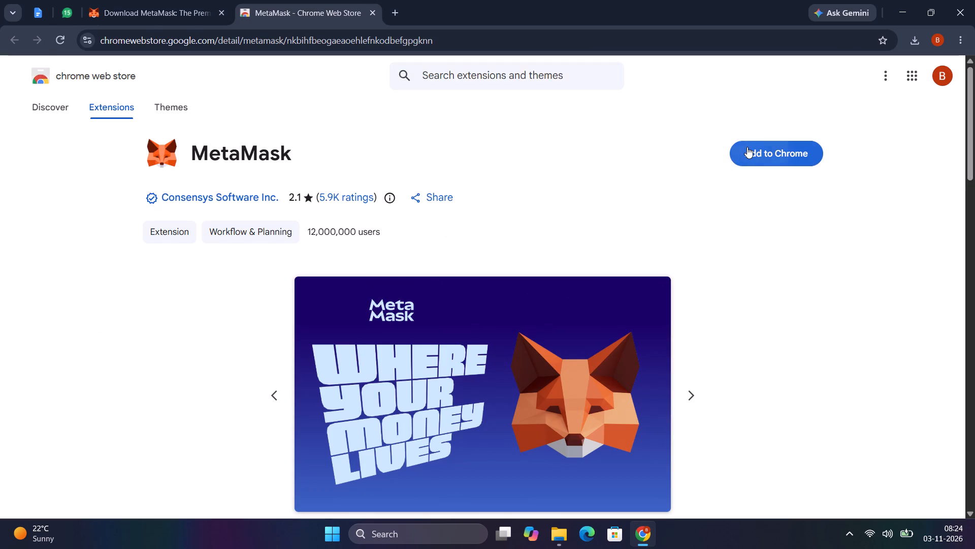
click(522, 170)
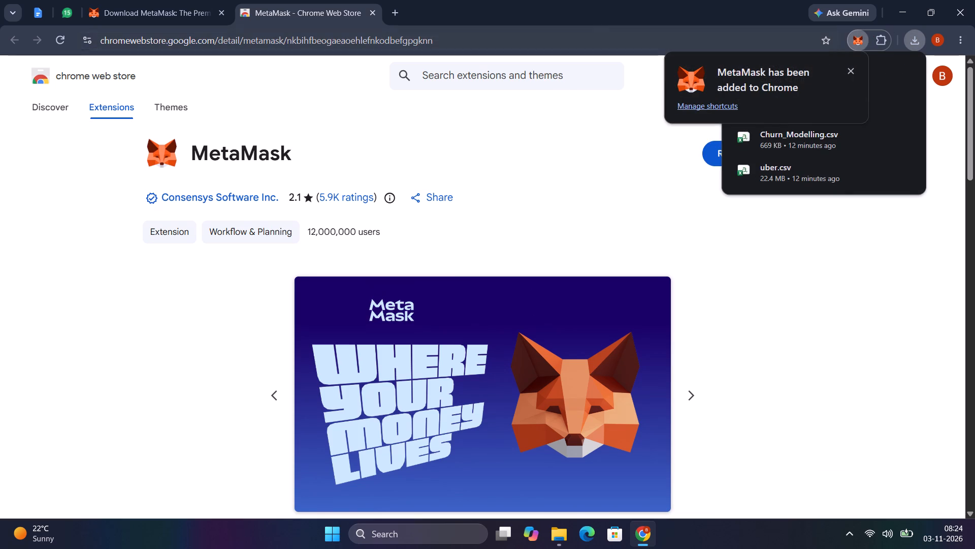
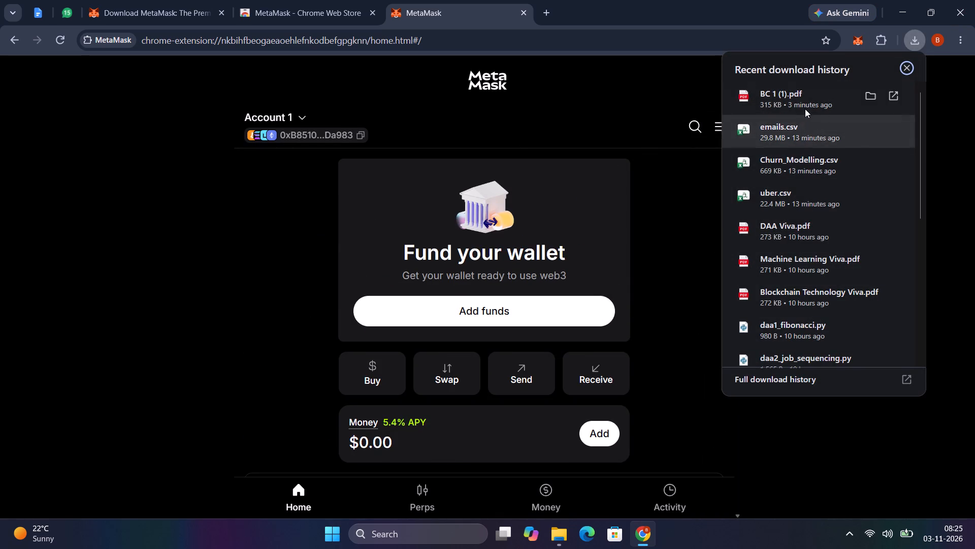
Open the downloaded BC 1 (1).pdf and read through its instructions on MetaMask setup, the Sepolia network, faucet funding and transaction fees.
click(805, 107)
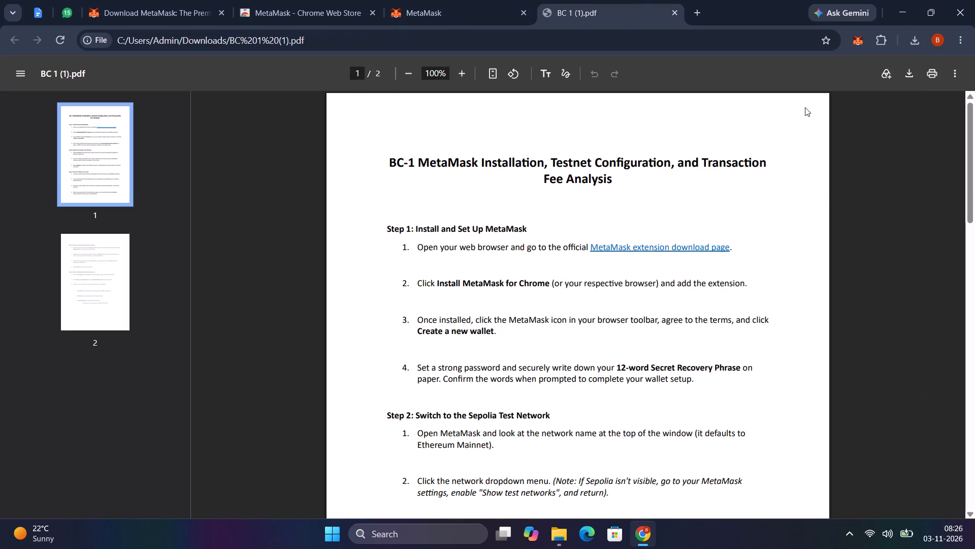
scroll(563, 285, right, 3)
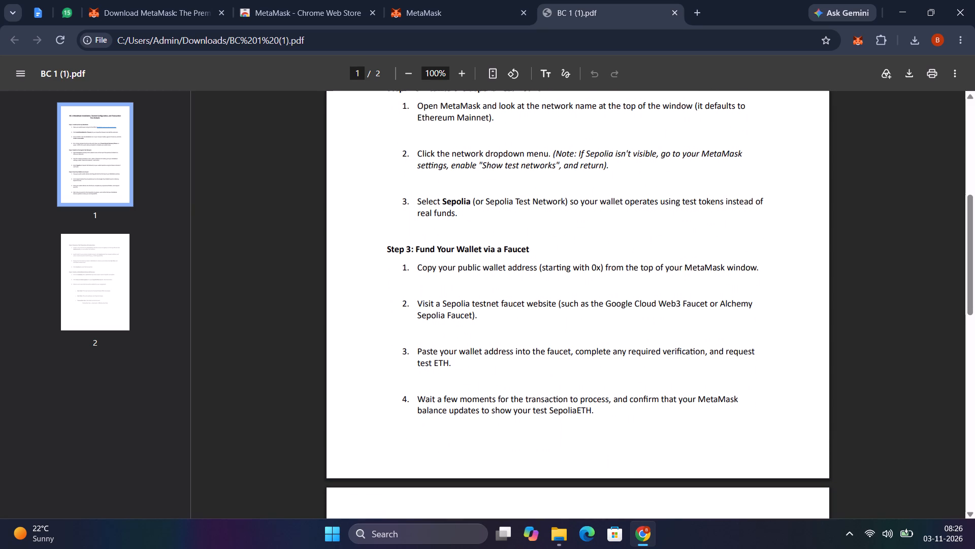
scroll(484, 347, right, 5)
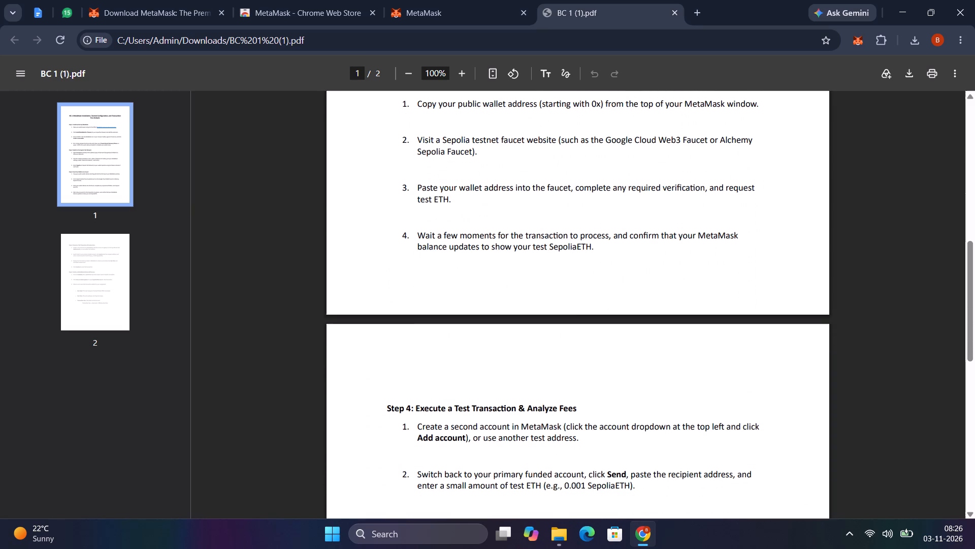
scroll(484, 347, up, 1)
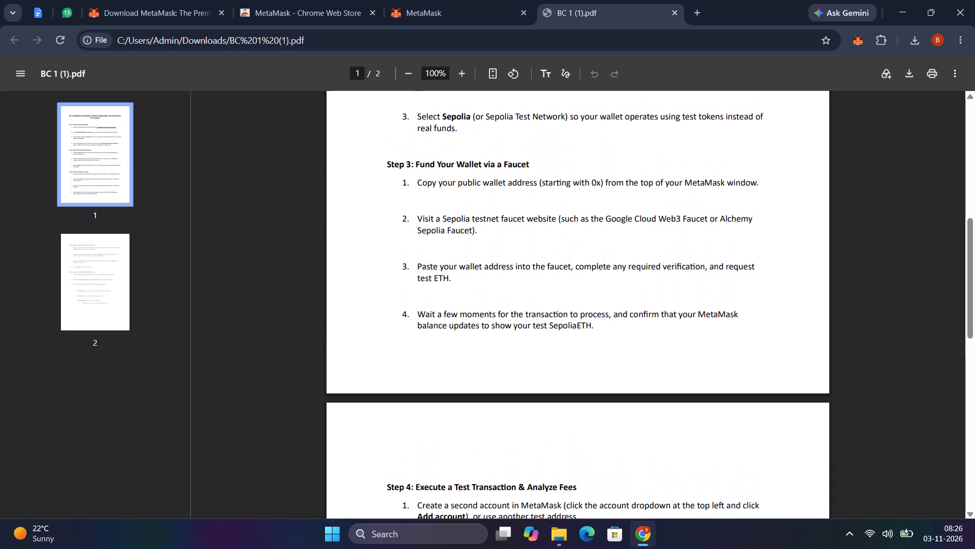
scroll(484, 347, right, 7)
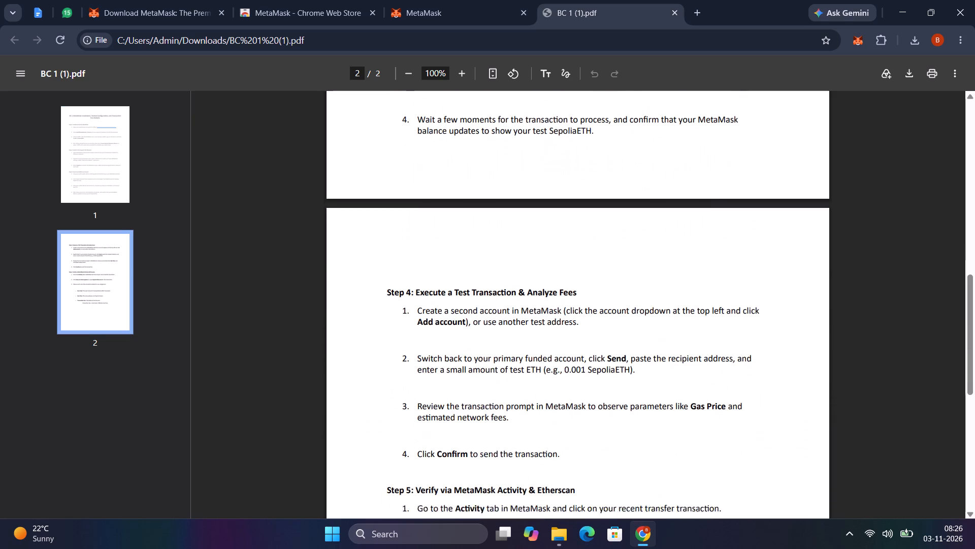
scroll(484, 347, right, 5)
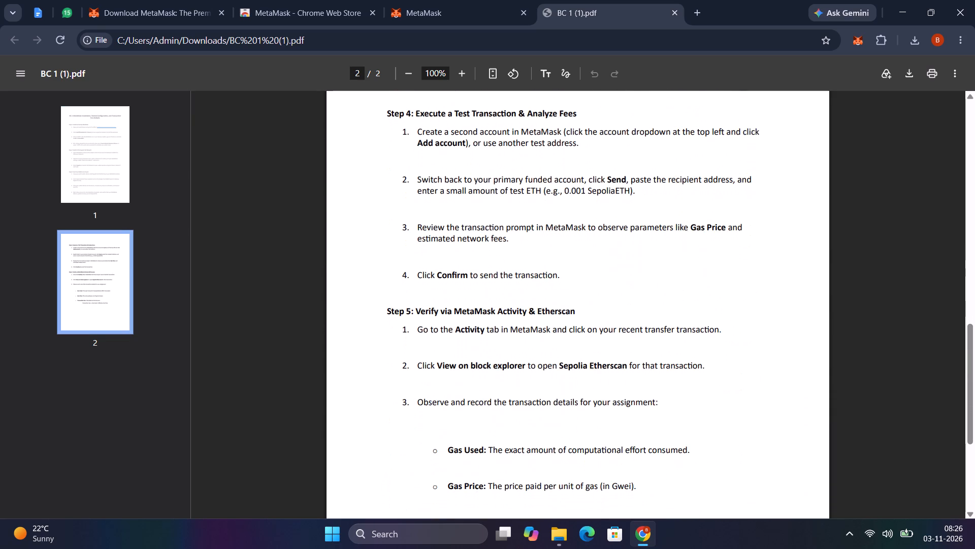
scroll(484, 347, right, 5)
scroll(484, 347, up, 1)
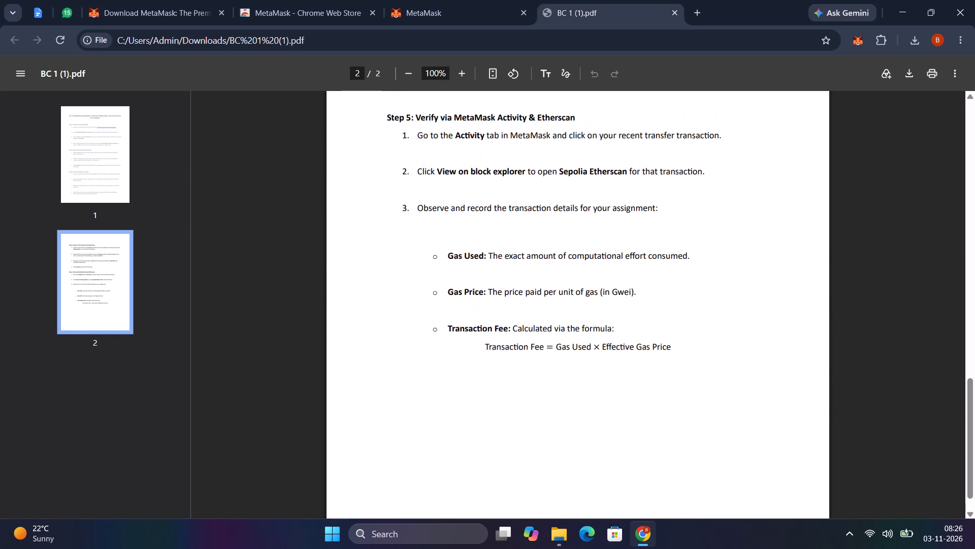
scroll(484, 347, up, 8)
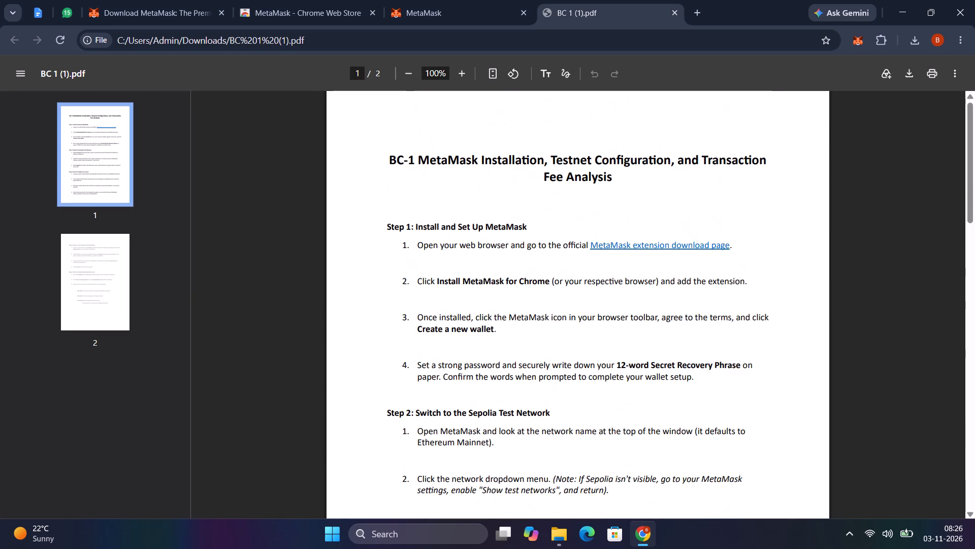
scroll(484, 347, up, 1)
scroll(484, 347, down, 4)
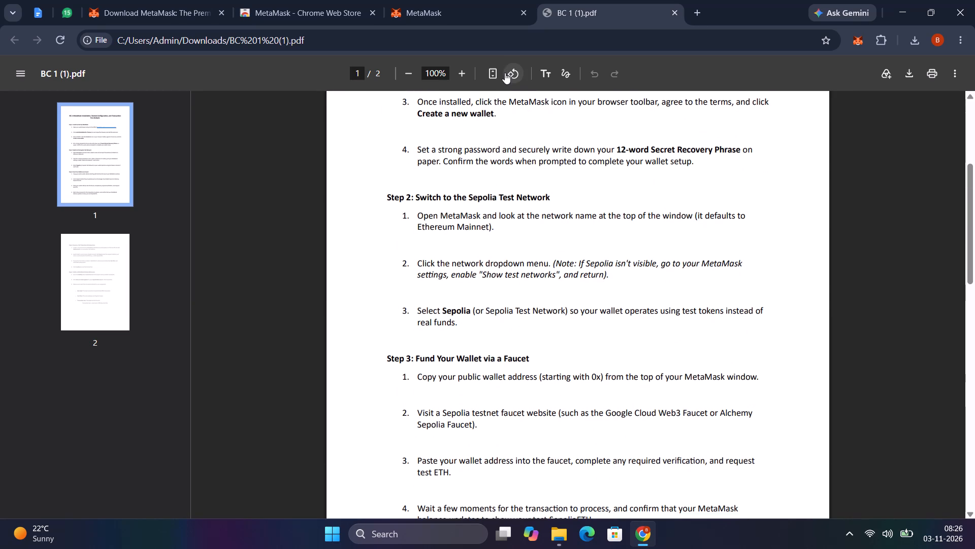
Open a new browser tab and place it between the MetaMask wallet tab and the PDF tab.
click(493, 0)
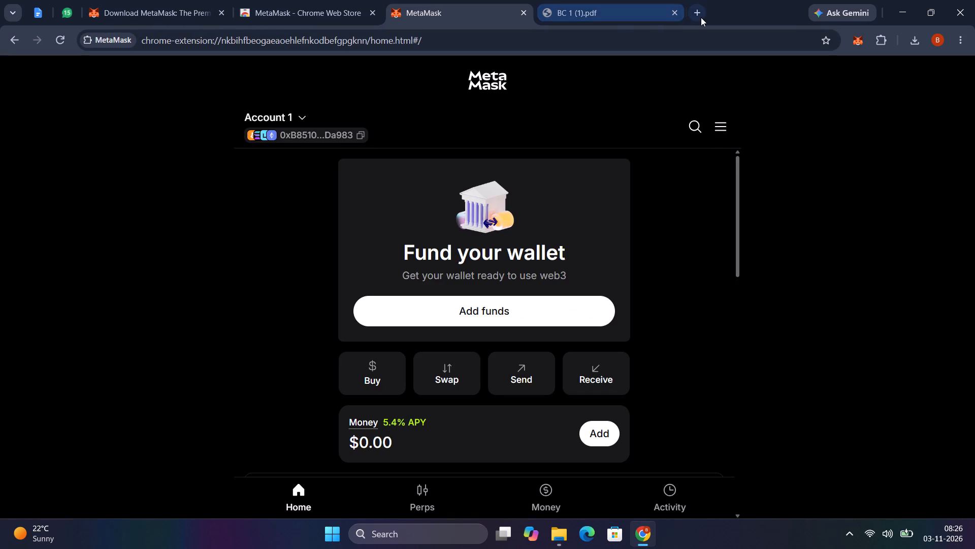
click(697, 14)
drag(664, 15, 623, 15)
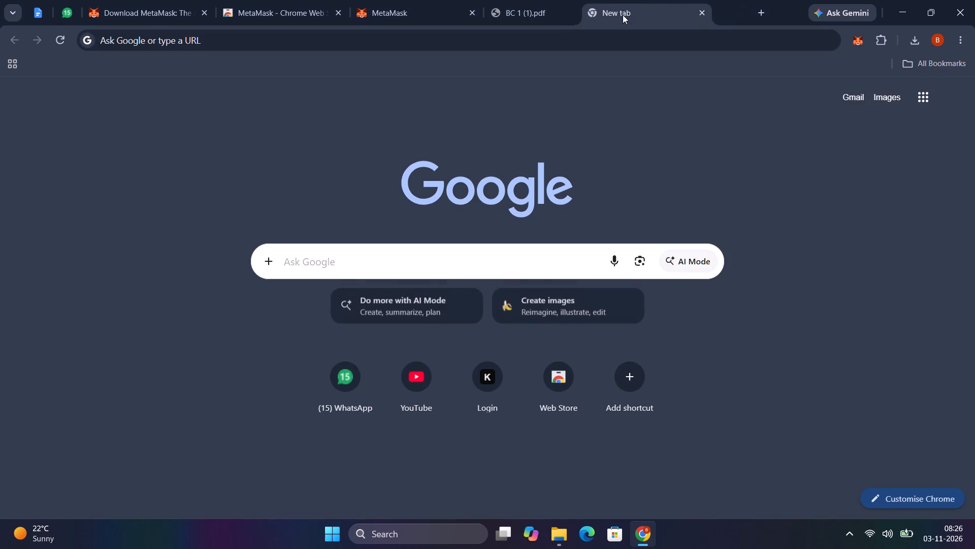
drag(623, 15, 549, 34)
click(517, 36)
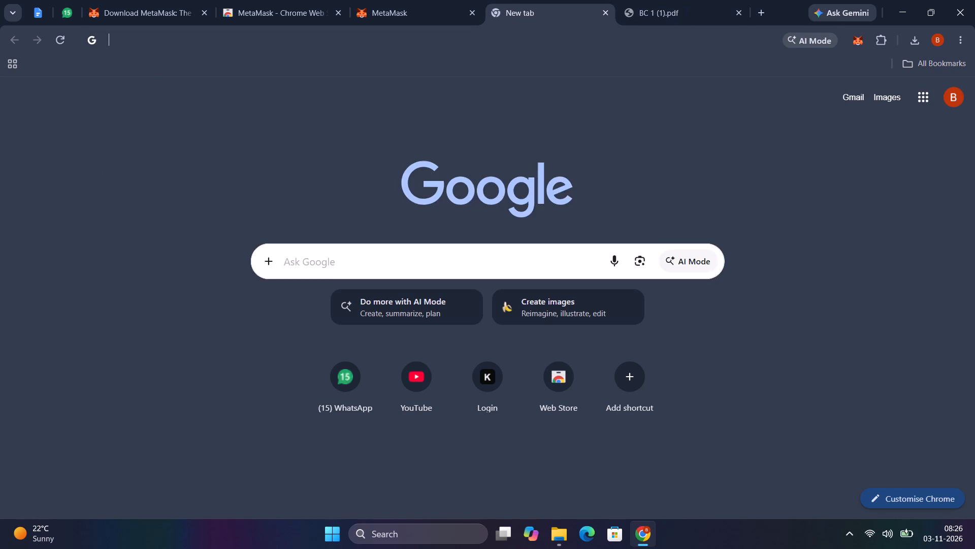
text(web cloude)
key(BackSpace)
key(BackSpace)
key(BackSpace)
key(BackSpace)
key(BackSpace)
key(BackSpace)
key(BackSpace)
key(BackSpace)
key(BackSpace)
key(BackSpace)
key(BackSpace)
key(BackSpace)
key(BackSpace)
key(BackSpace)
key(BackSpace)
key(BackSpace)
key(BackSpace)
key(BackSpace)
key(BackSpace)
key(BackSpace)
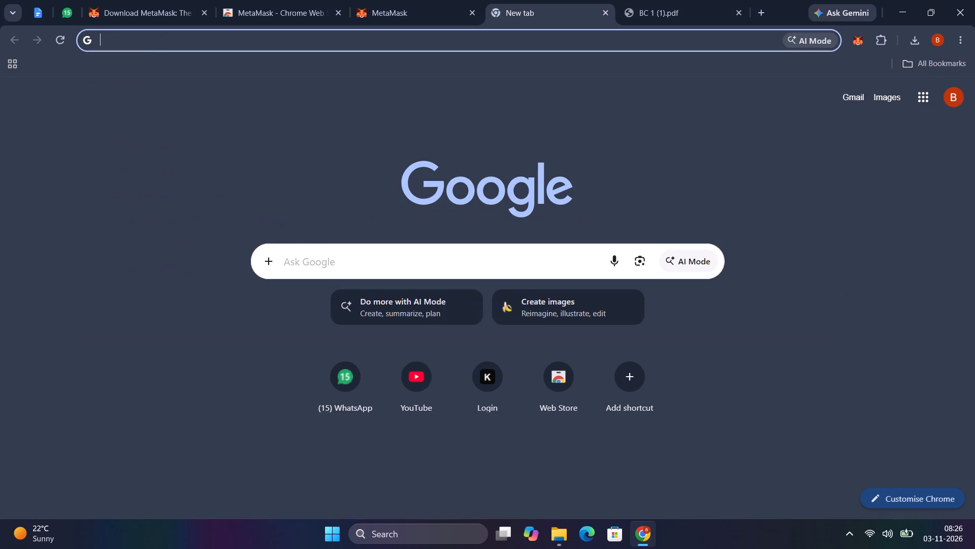
Search Google for "google cloud web3 faucet", checking the faucet's name in the PDF, and open Google Cloud's Web3 Faucet page.
text(google)
key(space)
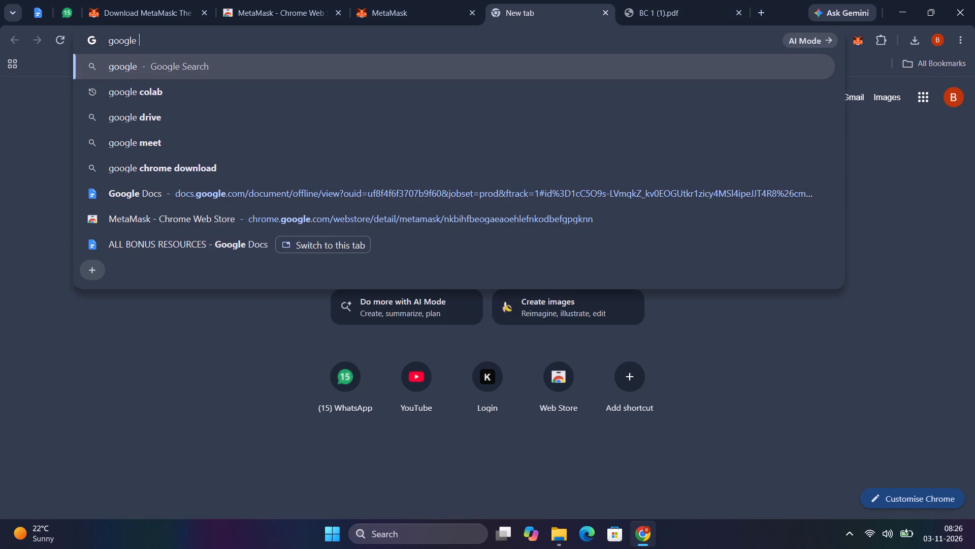
text(cl)
key(o)
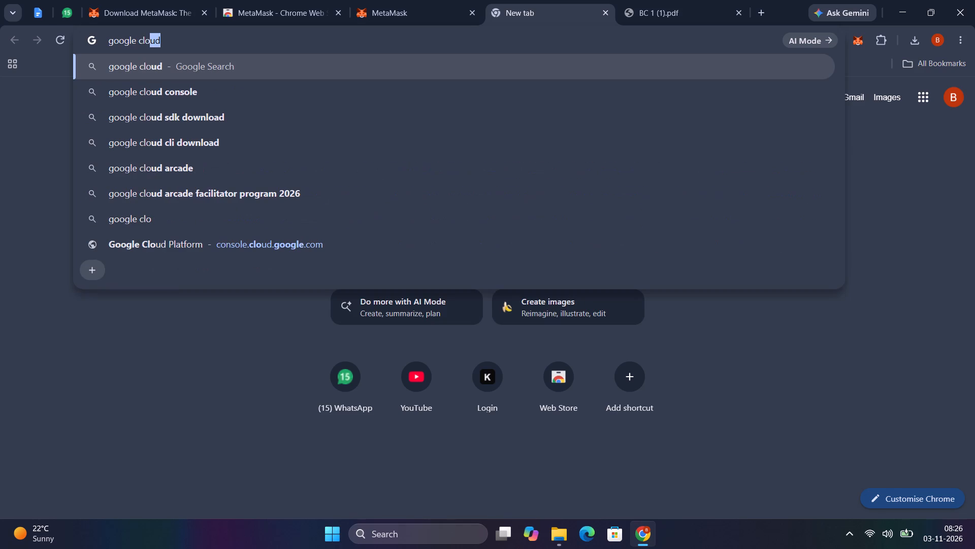
text(ud)
key(space)
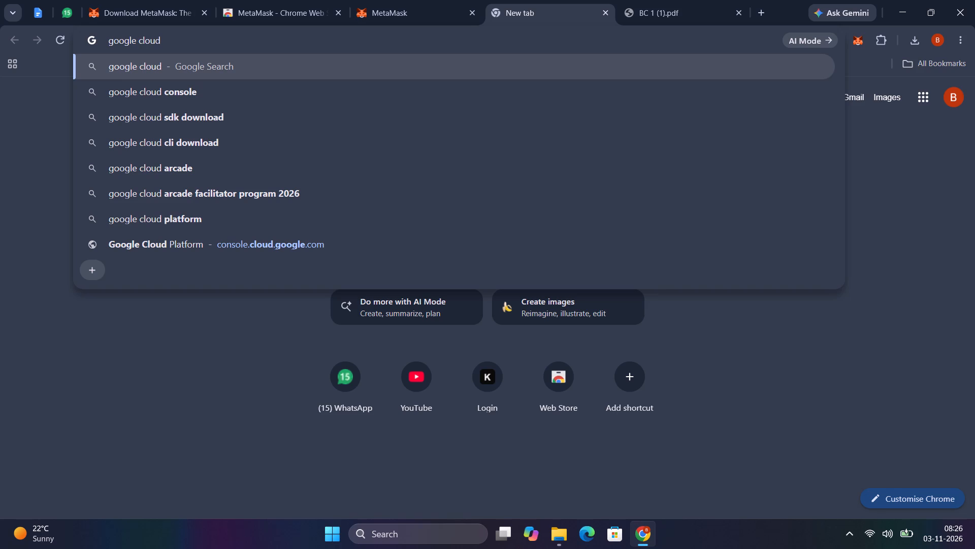
click(630, 16)
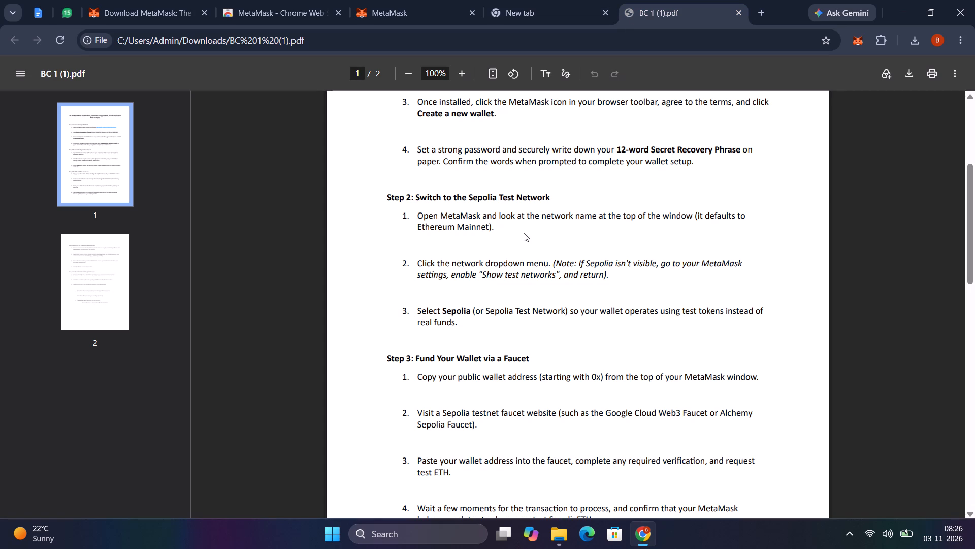
scroll(430, 334, down, 2)
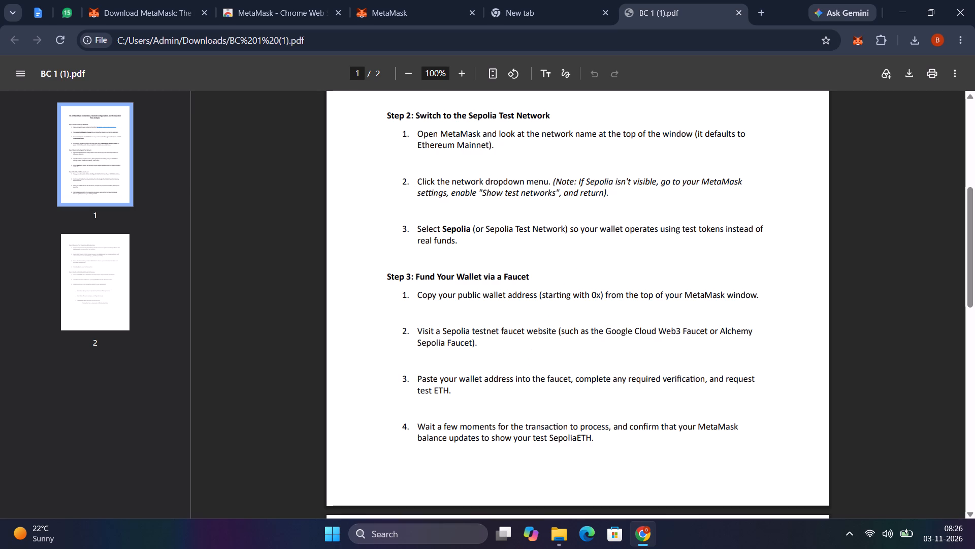
click(531, 18)
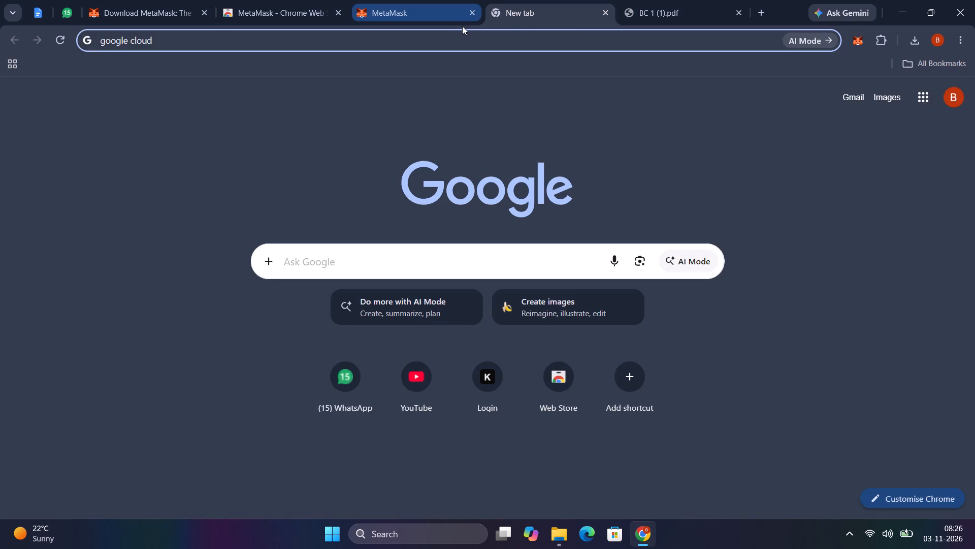
text(web)
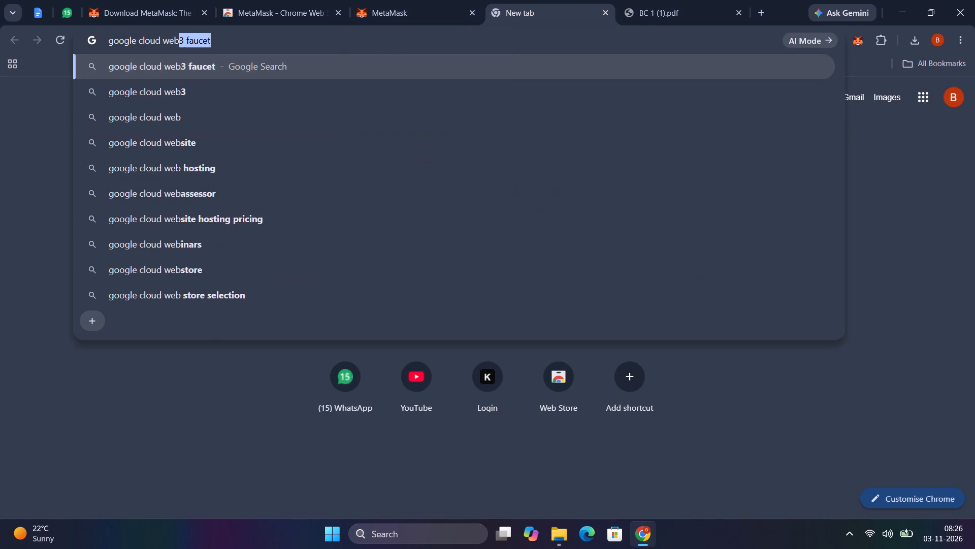
click(345, 33)
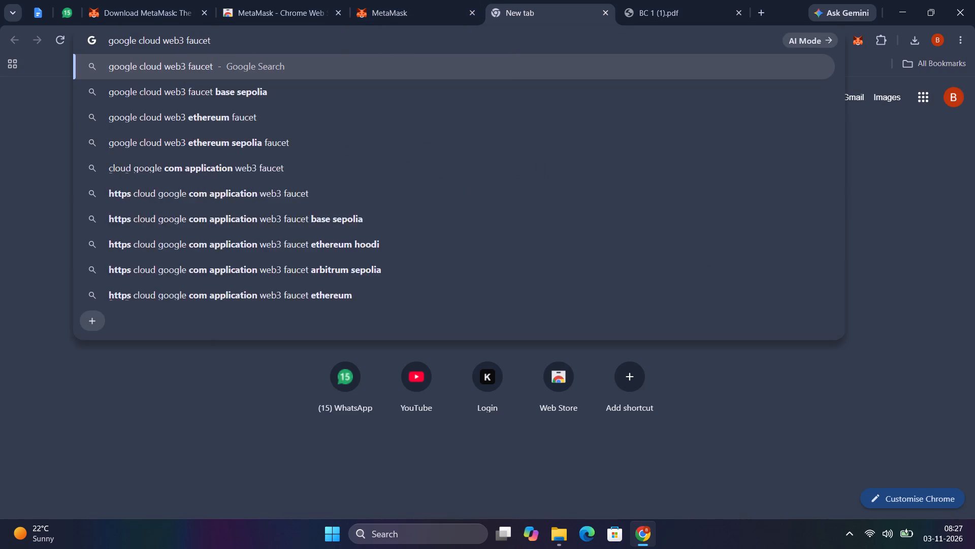
key(Return)
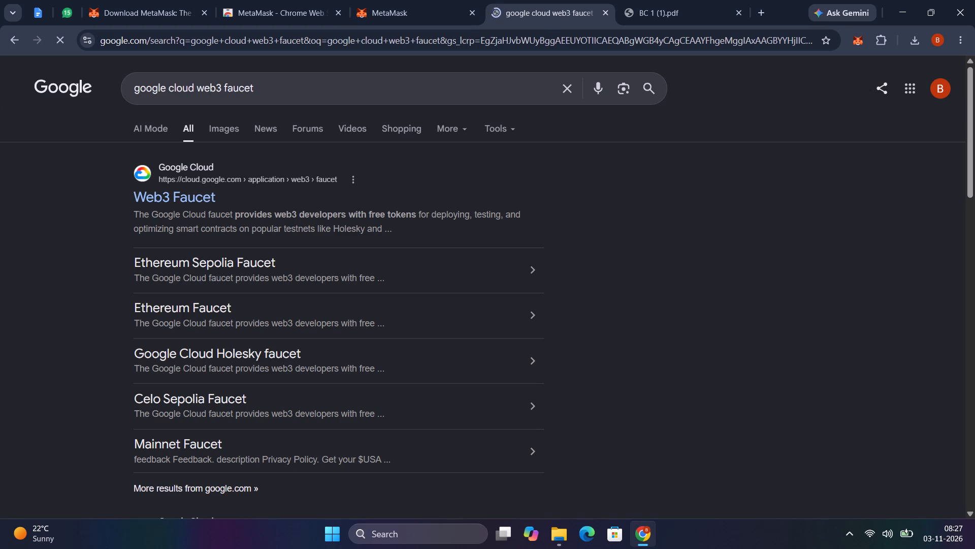
click(179, 196)
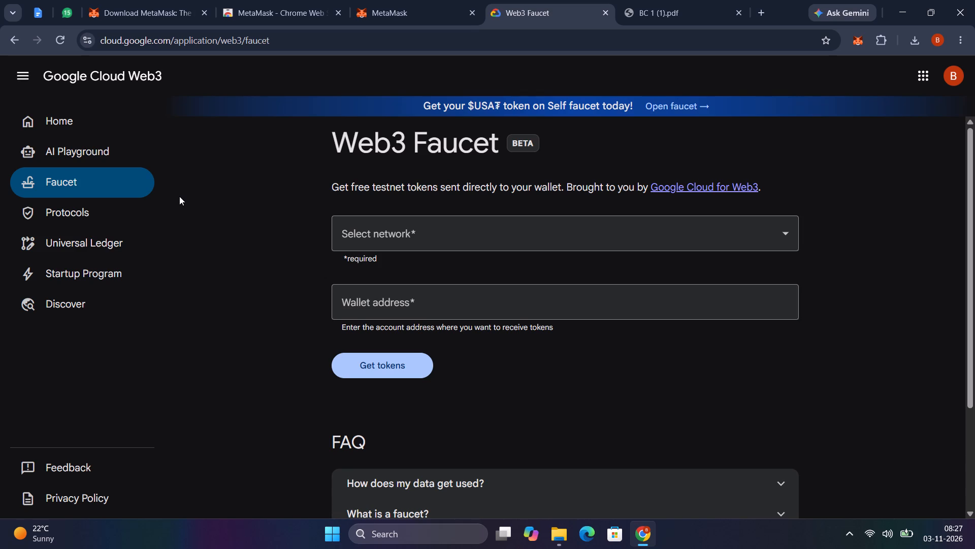
Select Ethereum Sepolia as the faucet's network.
click(374, 237)
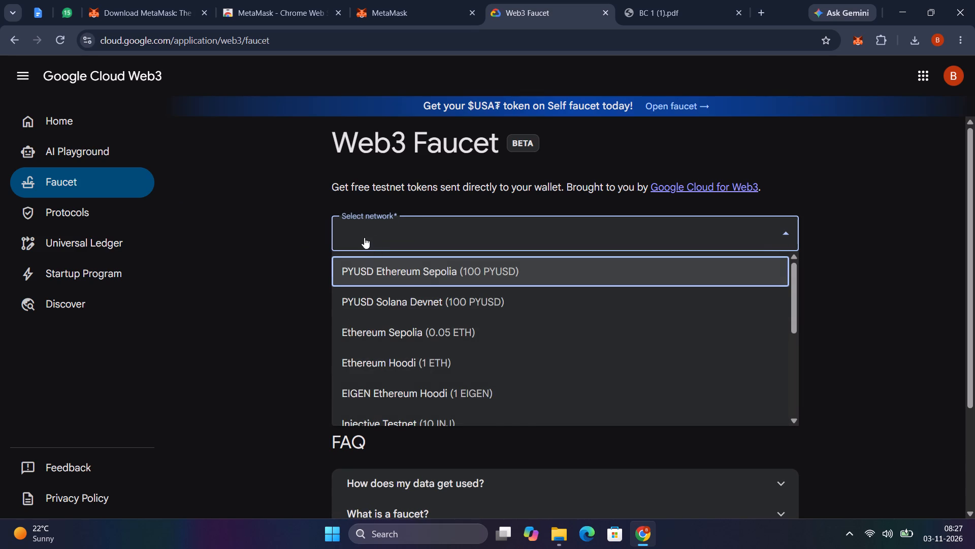
click(364, 237)
click(364, 237)
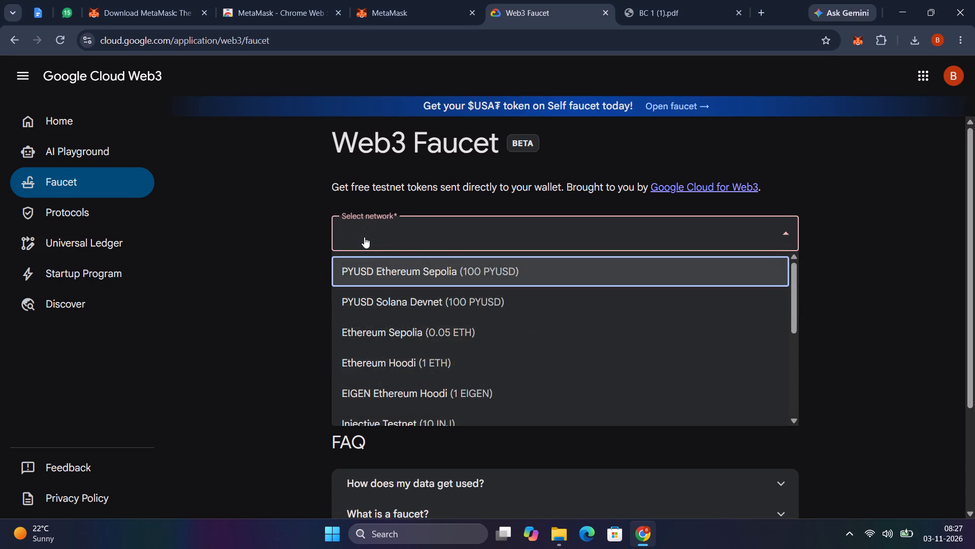
Choose Ethereum Sepolia (0.05 ETH) as the network for the Web3 Faucet.
click(364, 237)
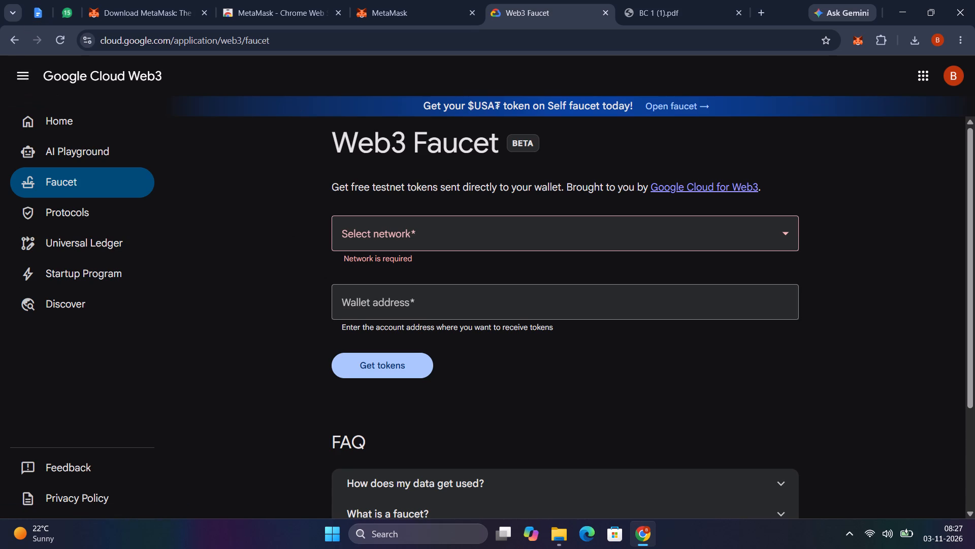
click(405, 218)
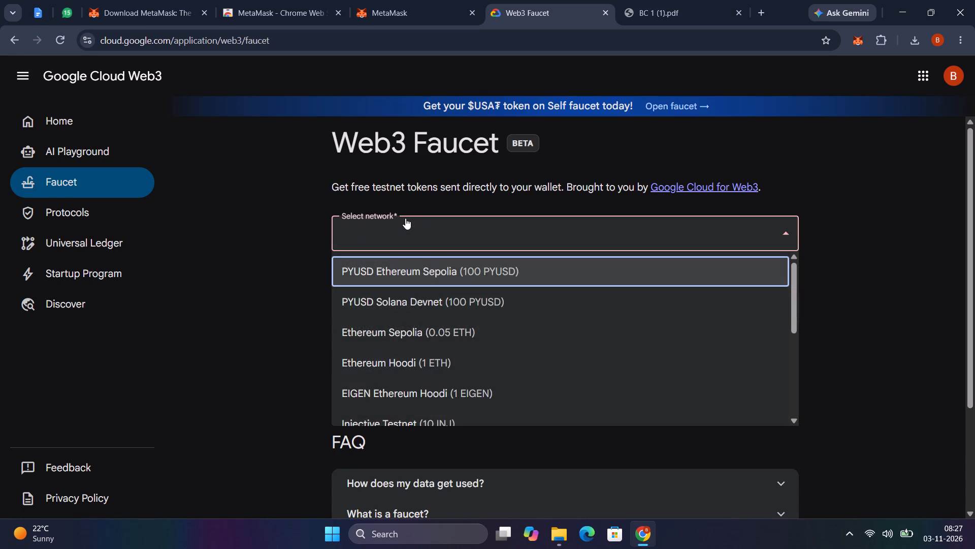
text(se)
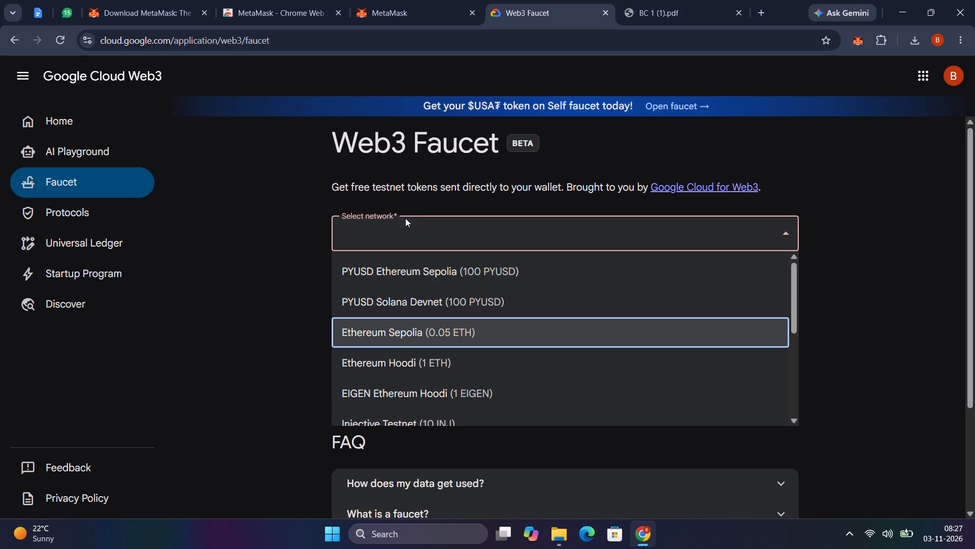
click(392, 332)
click(385, 316)
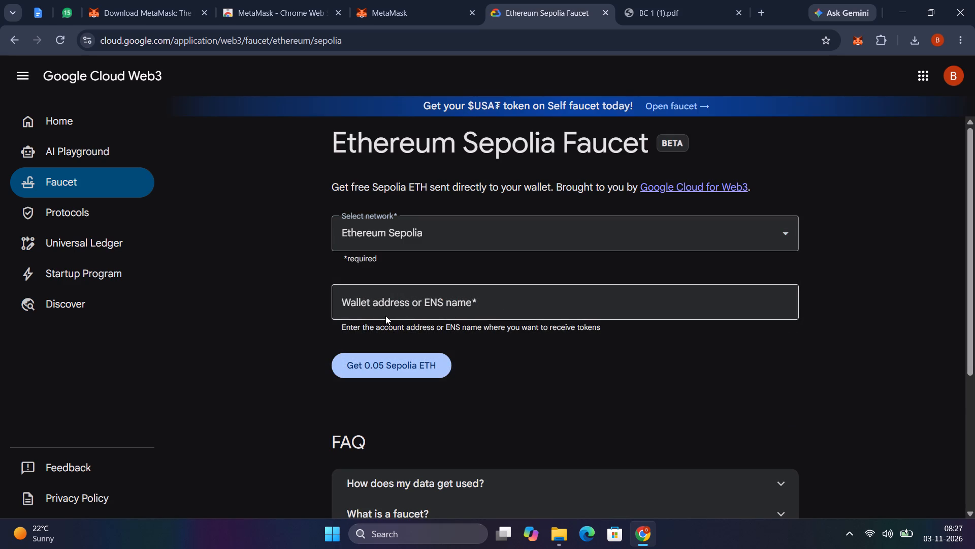
Switch to the MetaMask wallet and copy the Ethereum address of Account 1.
click(398, 17)
click(452, 316)
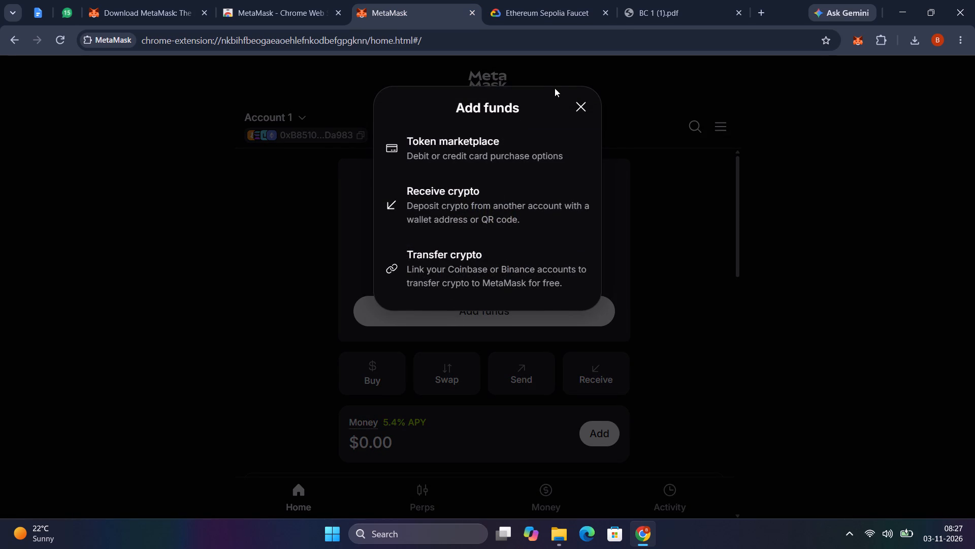
click(574, 102)
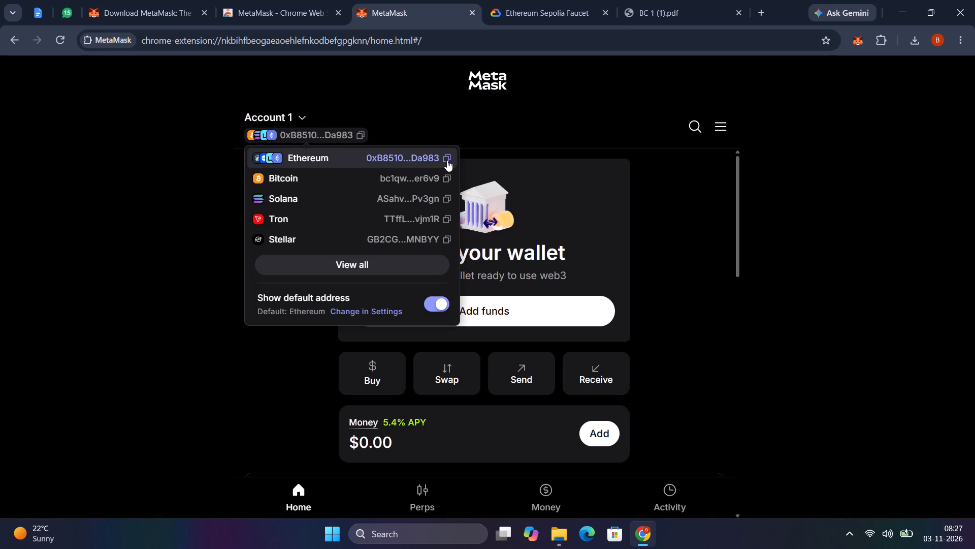
click(447, 160)
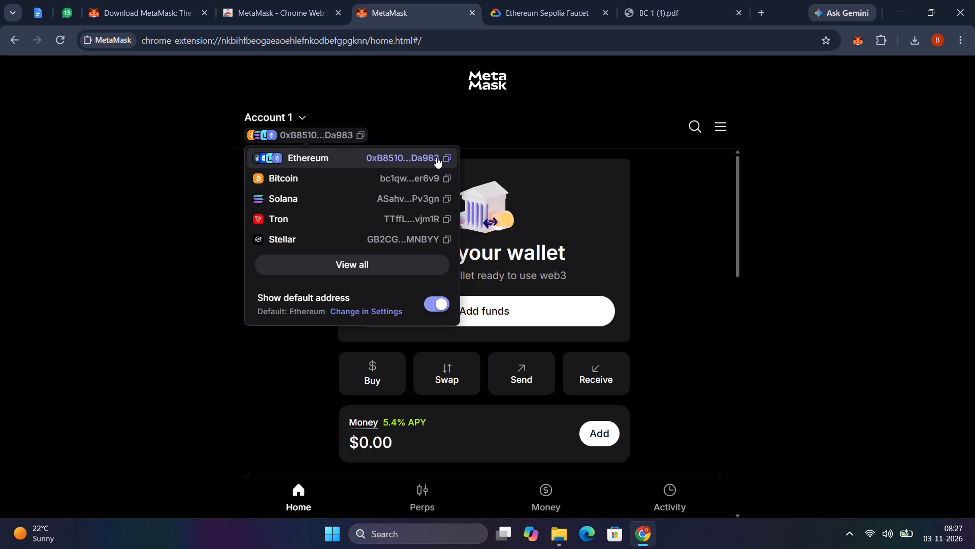
Copy Account 1's Ethereum address from MetaMask into the faucet's wallet address field and request 0.05 Sepolia ETH.
click(444, 160)
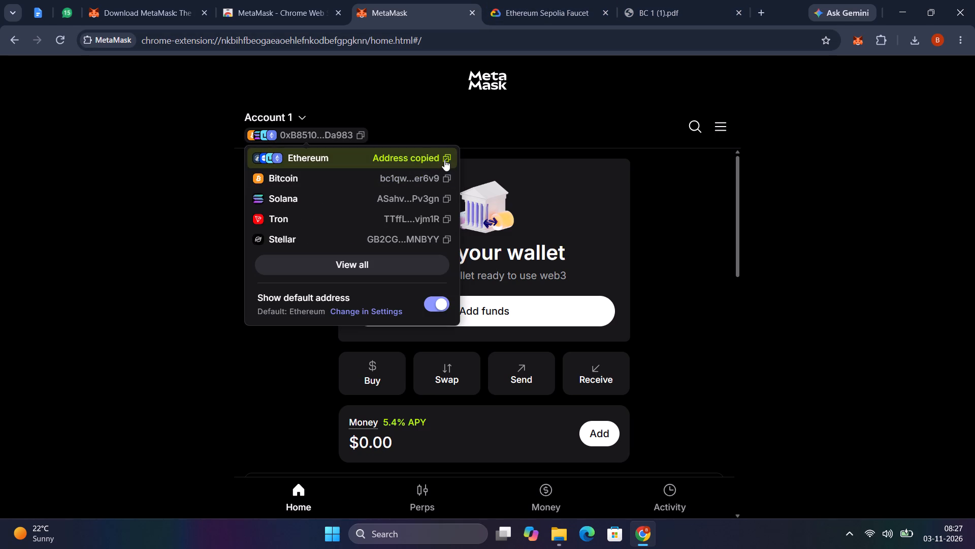
click(651, 0)
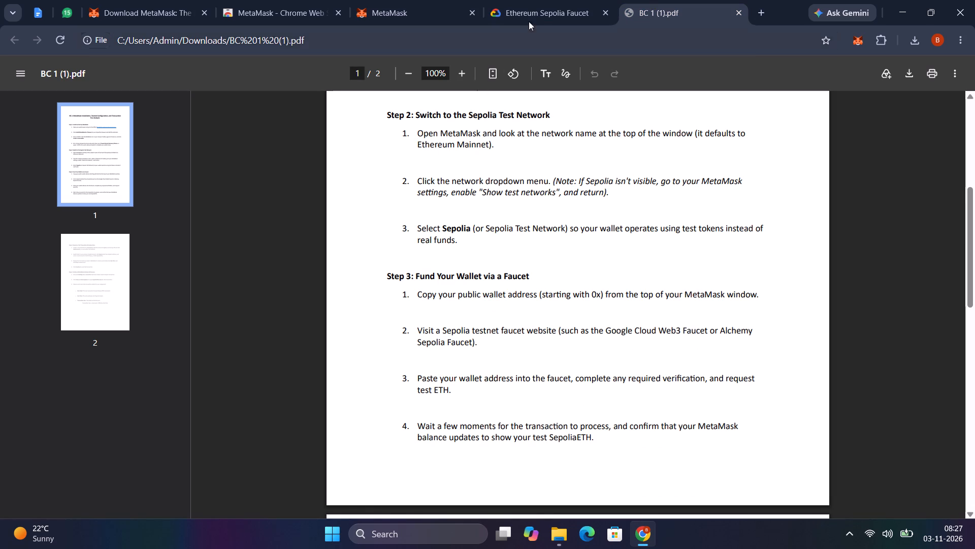
click(539, 5)
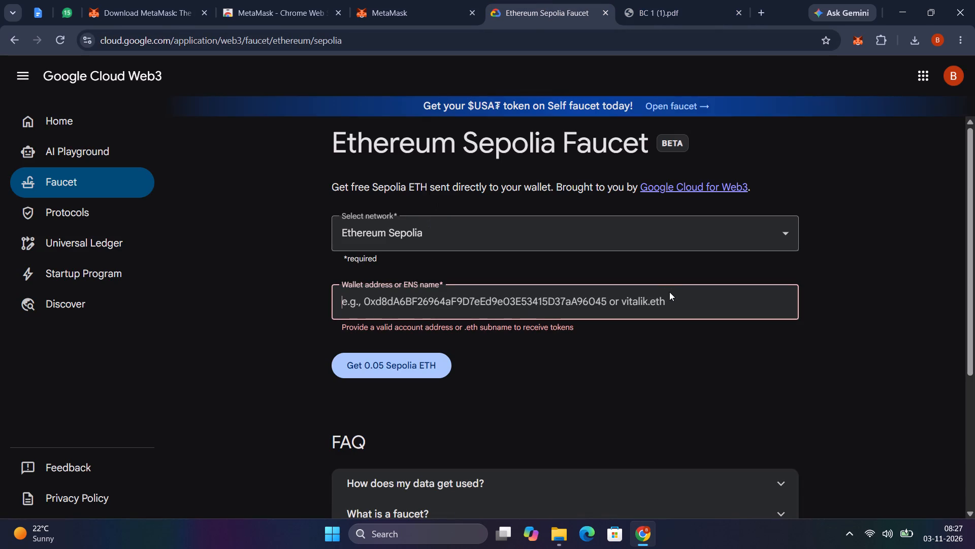
click(669, 292)
key(ctrl+v)
click(434, 372)
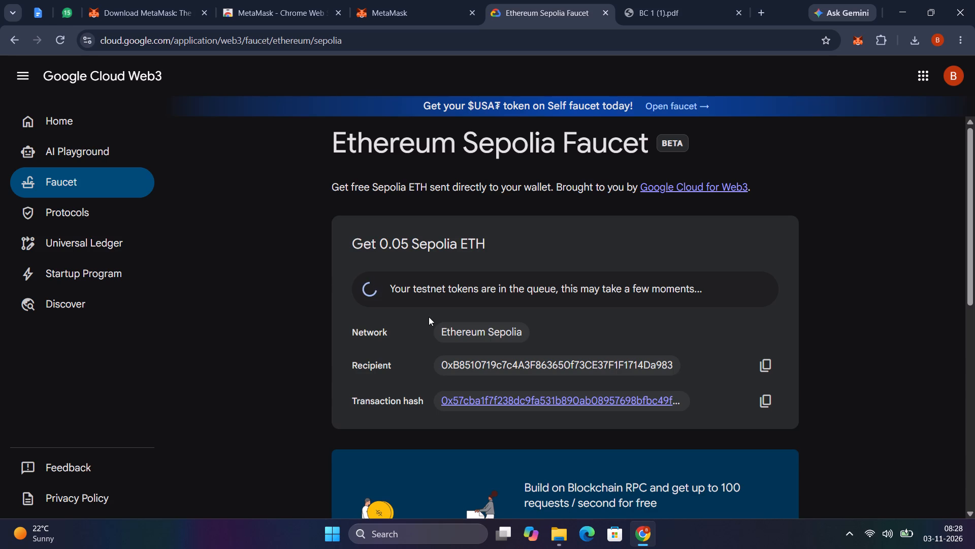
Check the faucet transaction's status, reload the MetaMask wallet page and look through its token list for the Sepolia ETH.
click(379, 13)
click(523, 15)
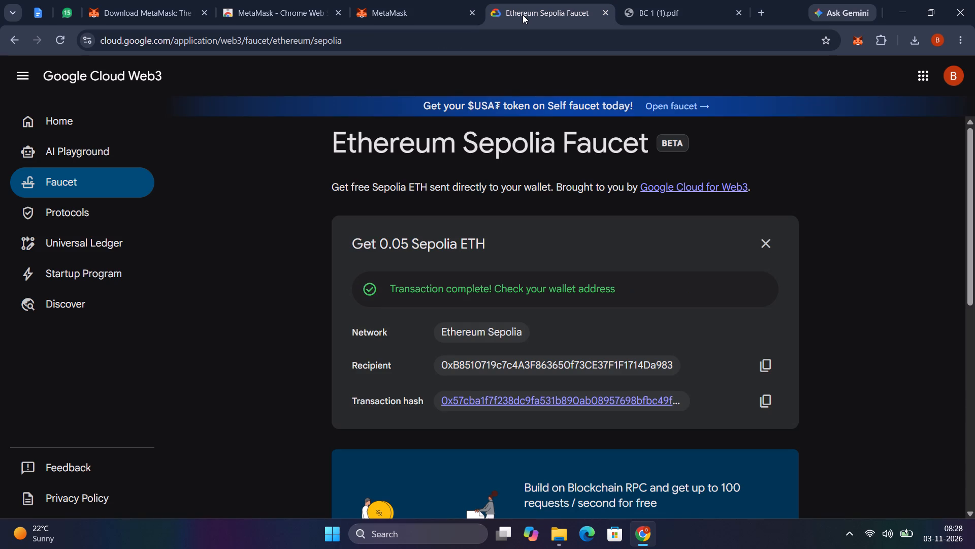
click(399, 0)
scroll(346, 370, up, 5)
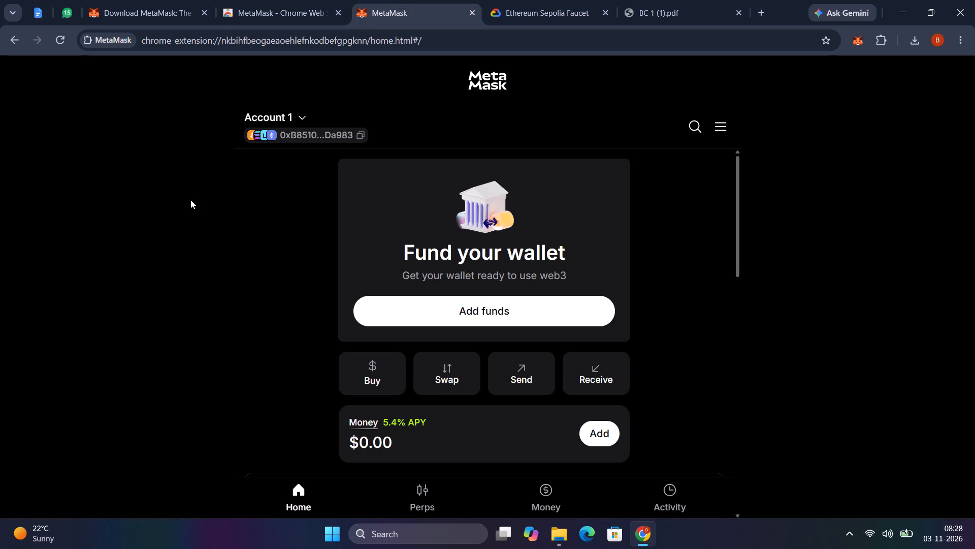
click(59, 43)
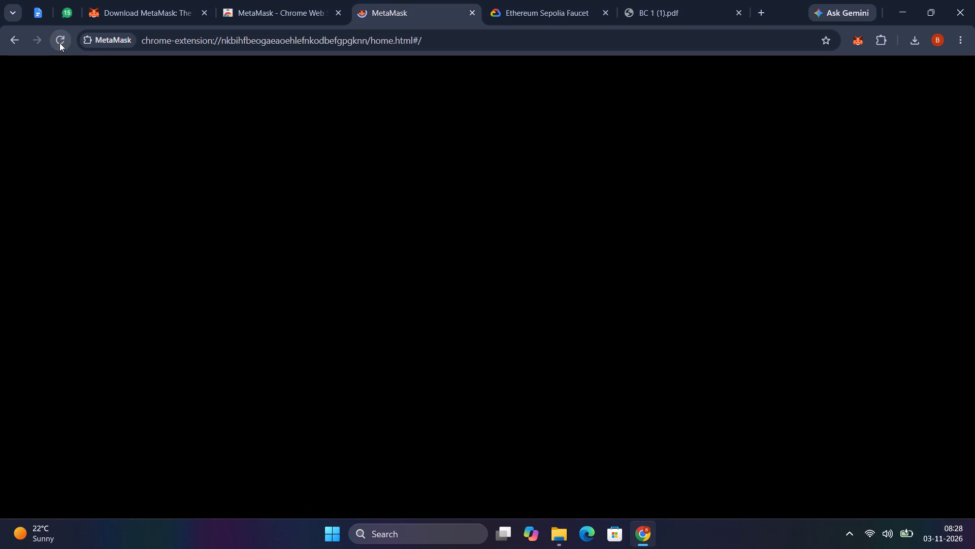
scroll(214, 156, down, 5)
scroll(285, 205, down, 1)
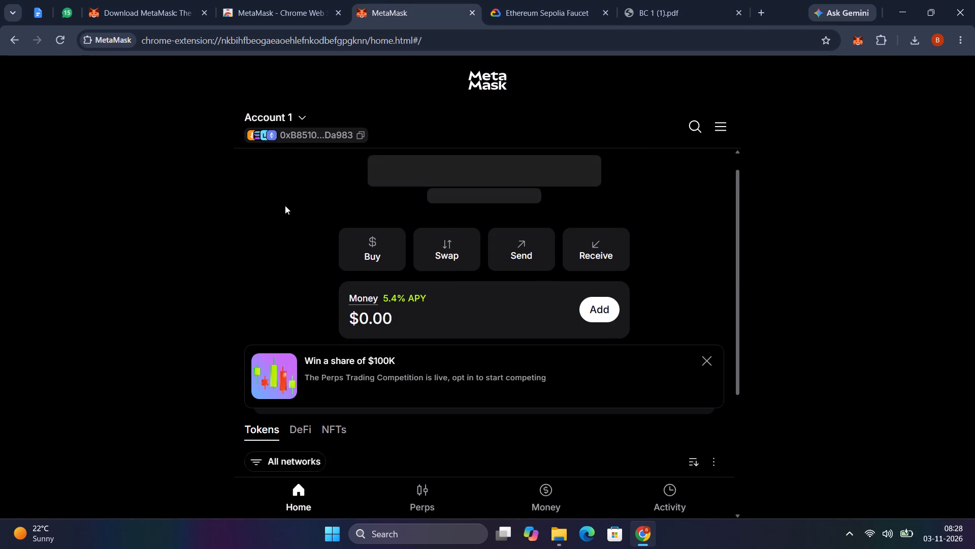
scroll(285, 205, down, 4)
scroll(285, 205, up, 3)
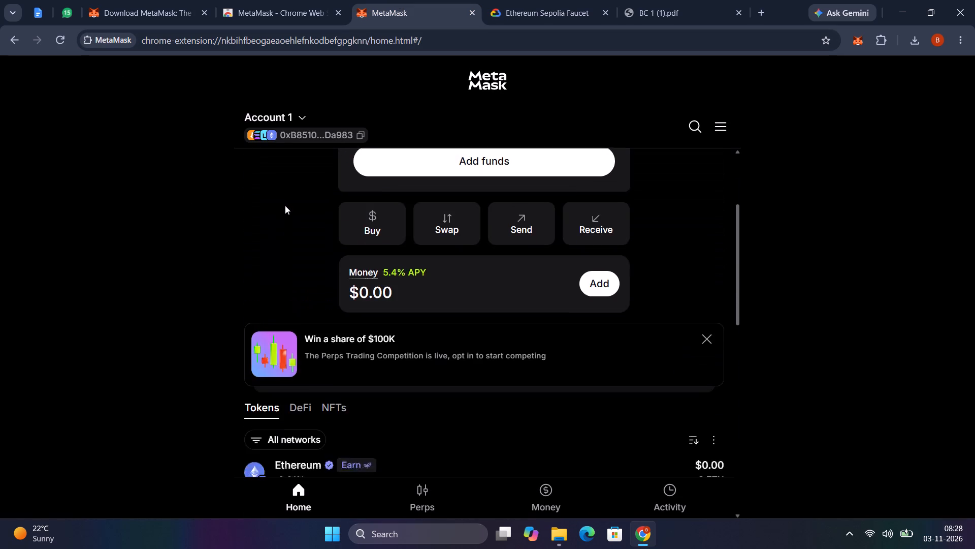
Examine MetaMask's home page, Money page, account list and Account 1's network addresses for the received Sepolia ETH.
scroll(285, 205, up, 6)
scroll(303, 135, down, 3)
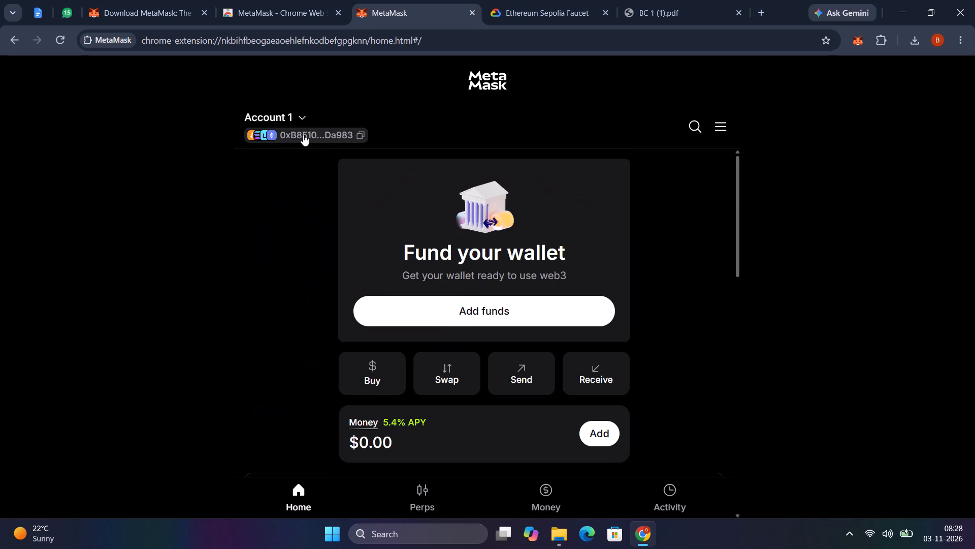
scroll(298, 392, down, 3)
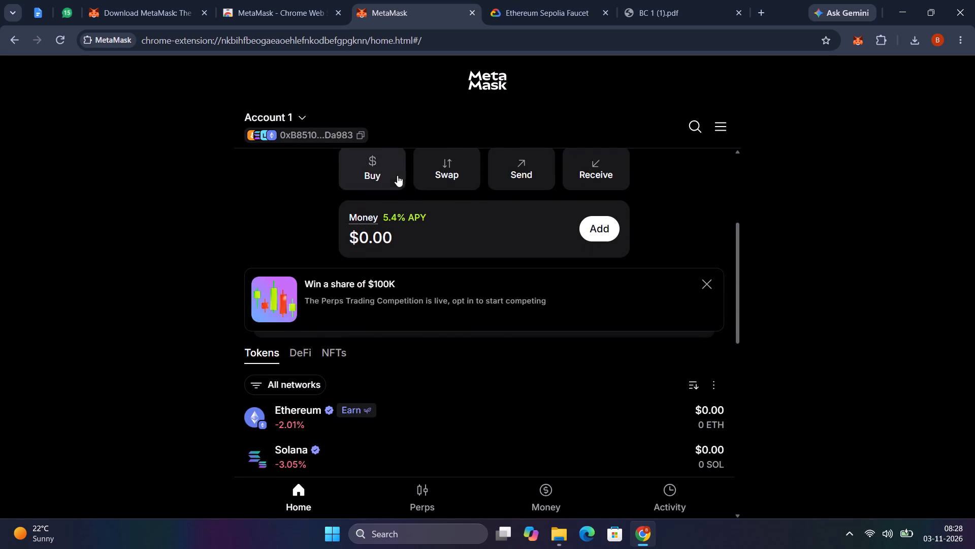
click(362, 221)
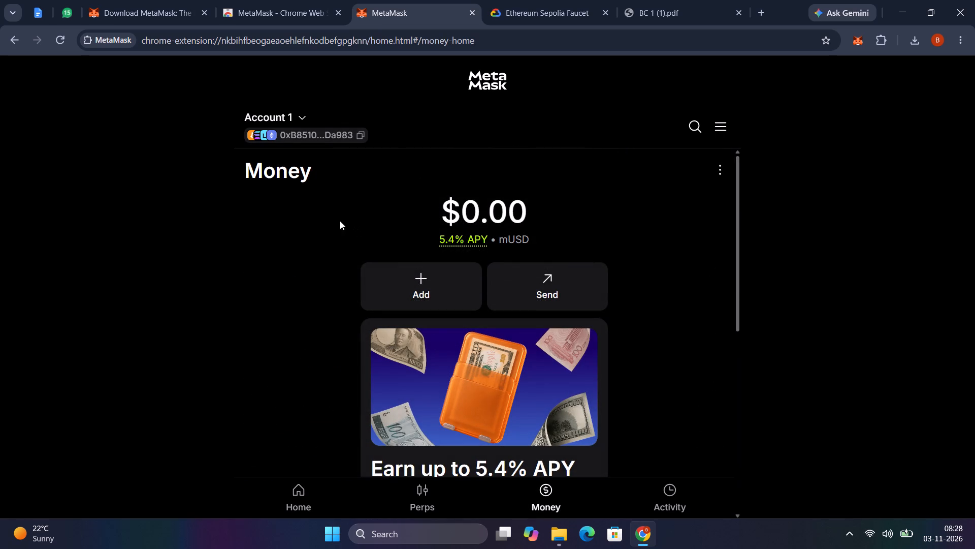
click(302, 117)
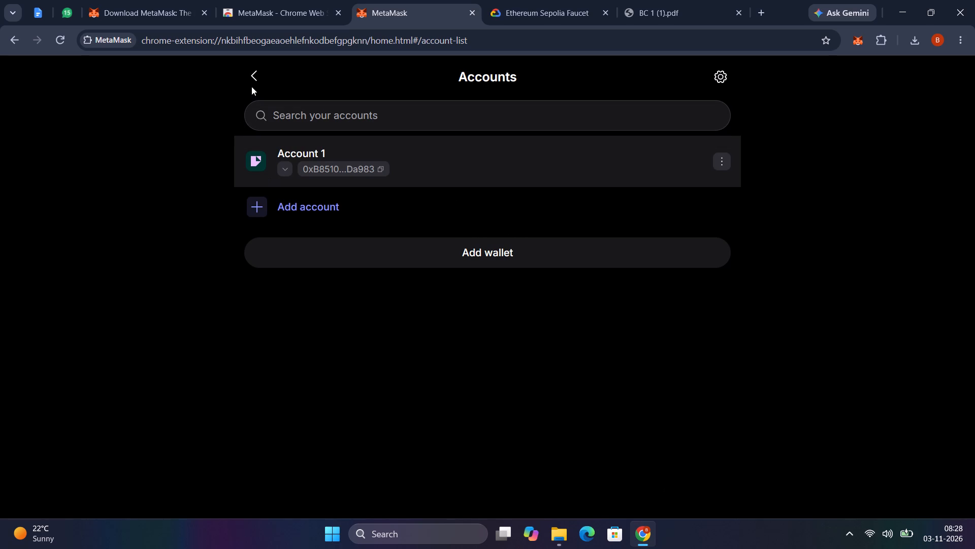
click(247, 69)
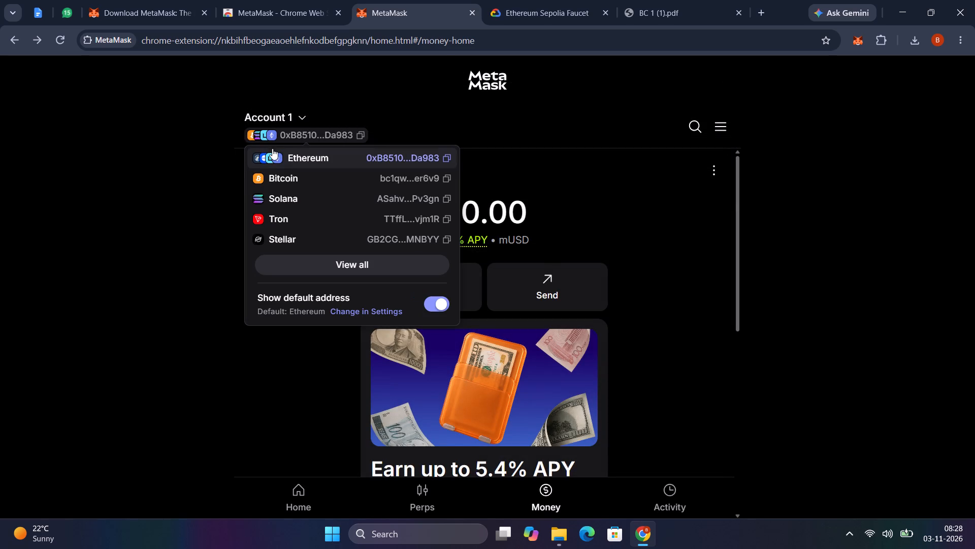
click(284, 163)
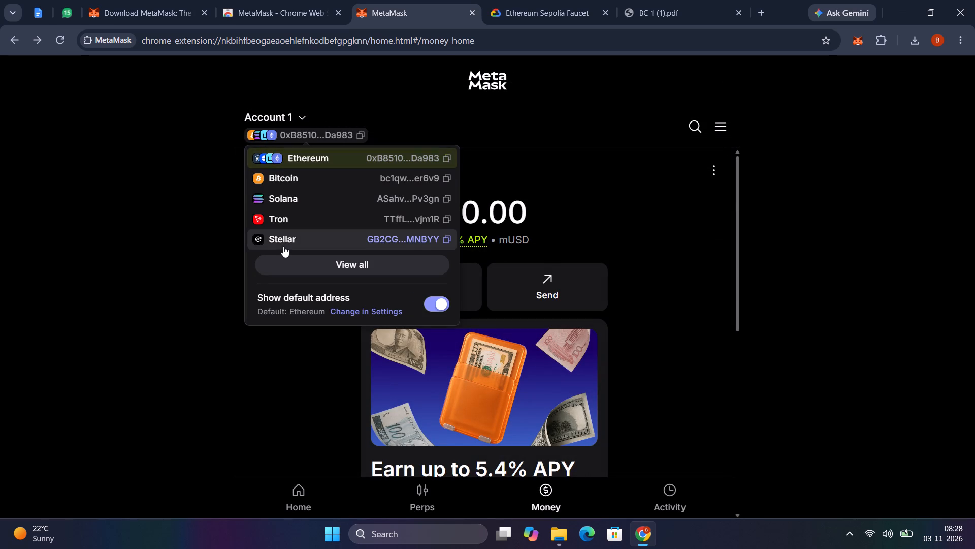
scroll(283, 246, down, 3)
scroll(166, 294, down, 4)
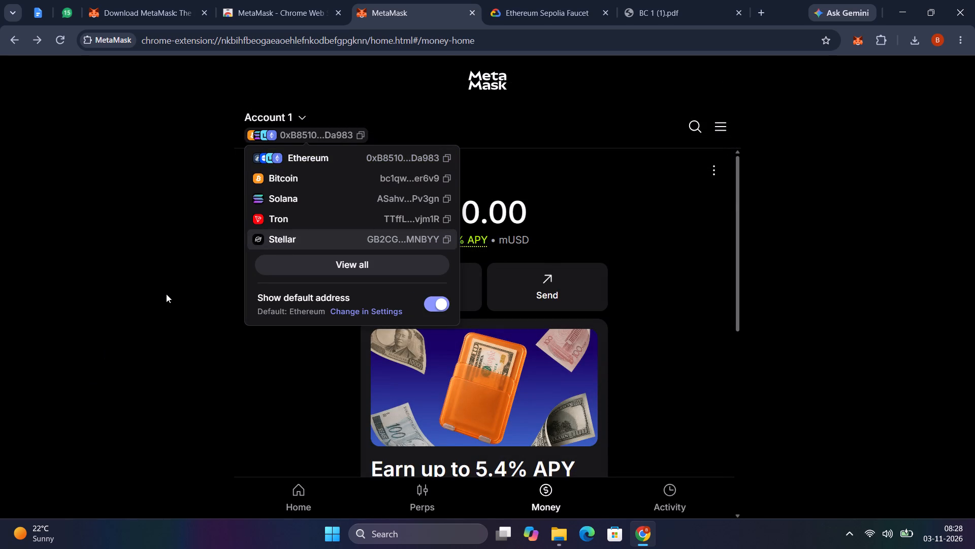
scroll(224, 351, down, 2)
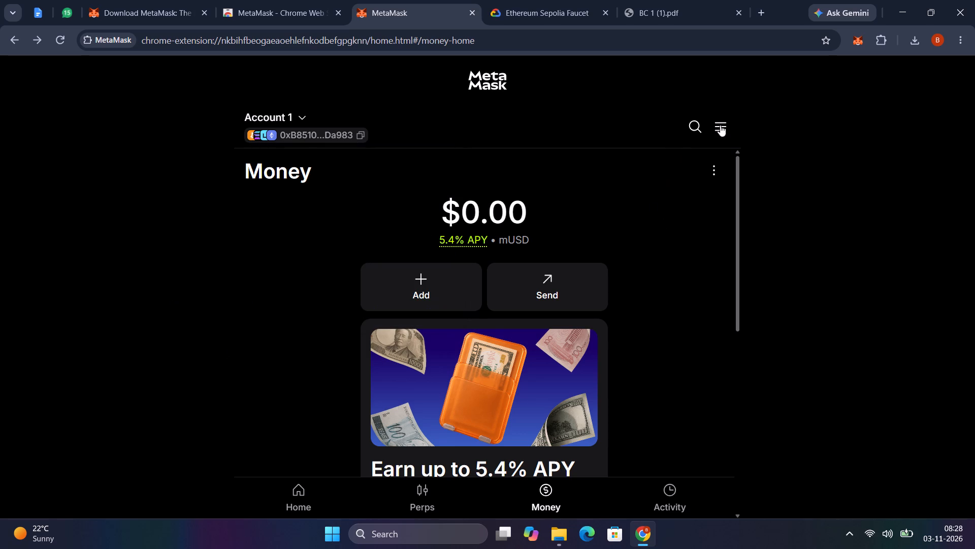
scroll(577, 268, down, 5)
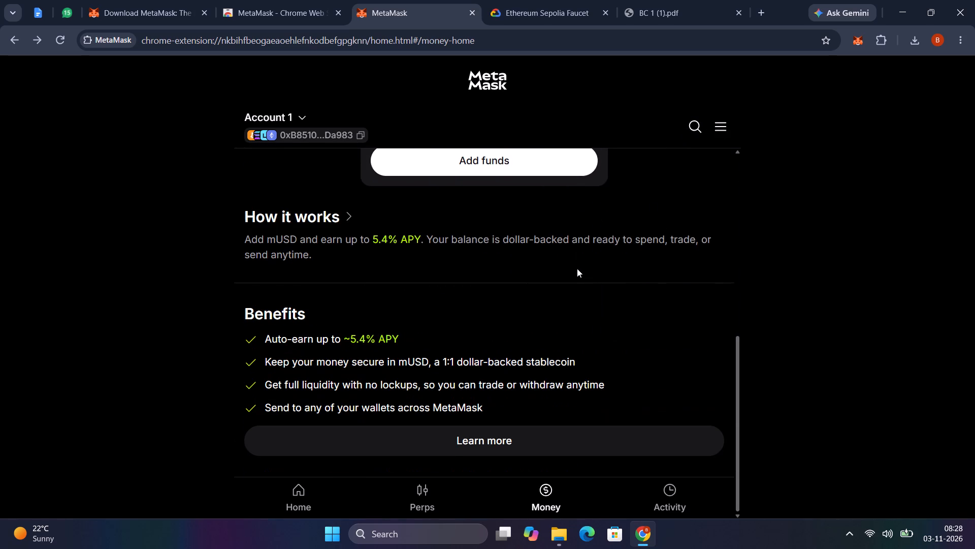
scroll(577, 268, down, 4)
scroll(577, 268, up, 5)
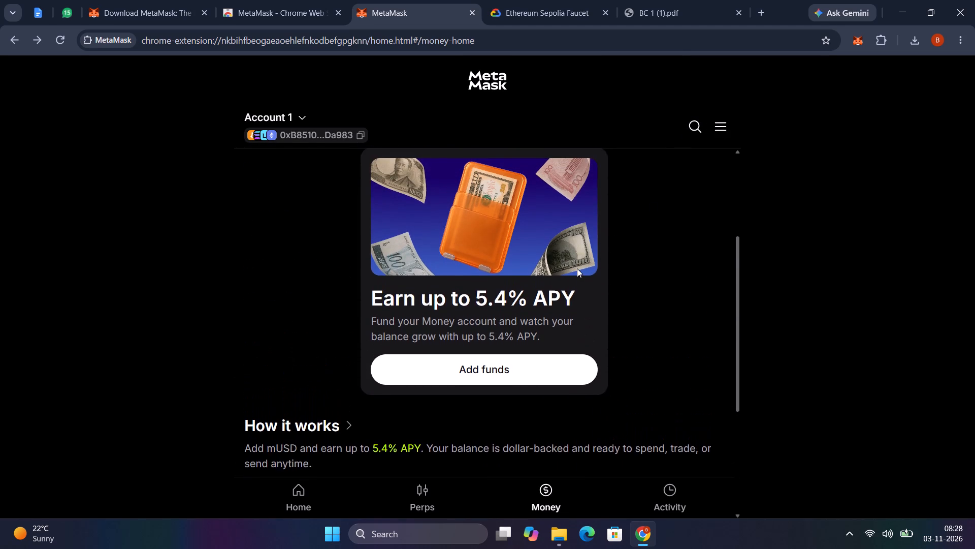
scroll(577, 268, up, 4)
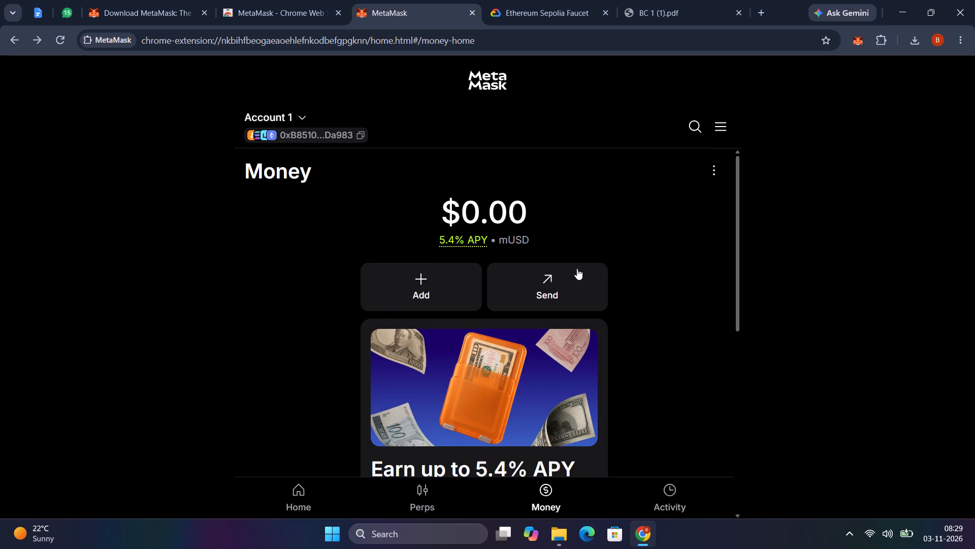
Recheck the faucet's transaction status, and look through MetaMask's token list and DeFi section for the Sepolia ETH.
click(490, 9)
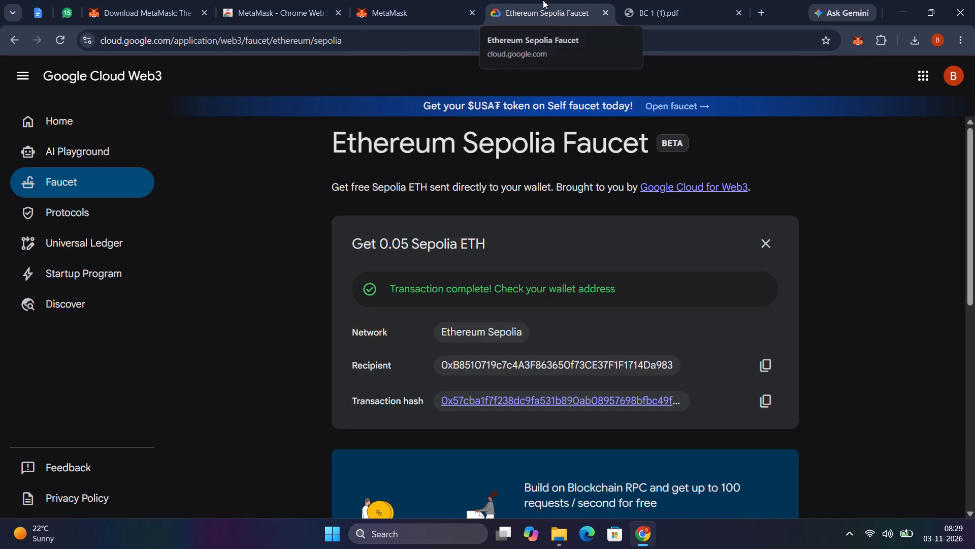
click(425, 0)
scroll(454, 221, down, 6)
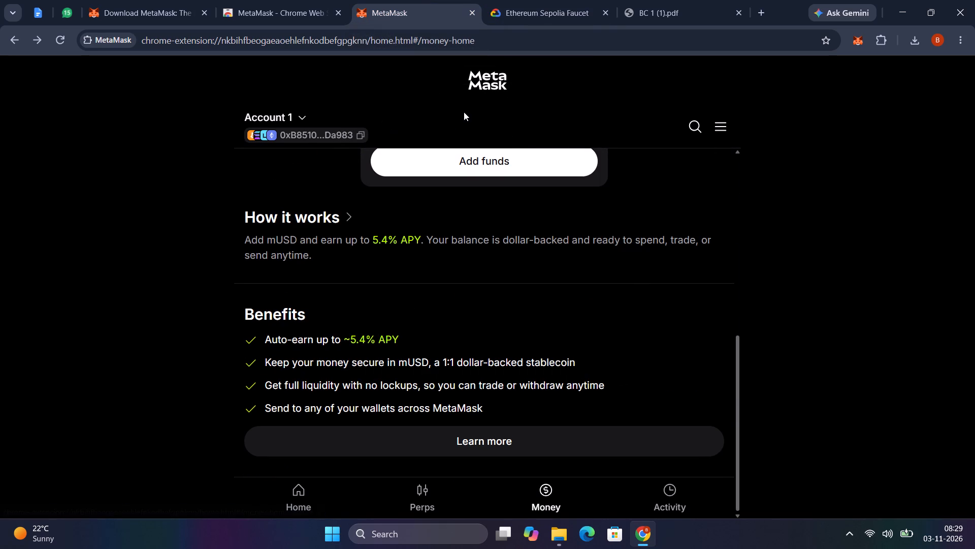
click(489, 70)
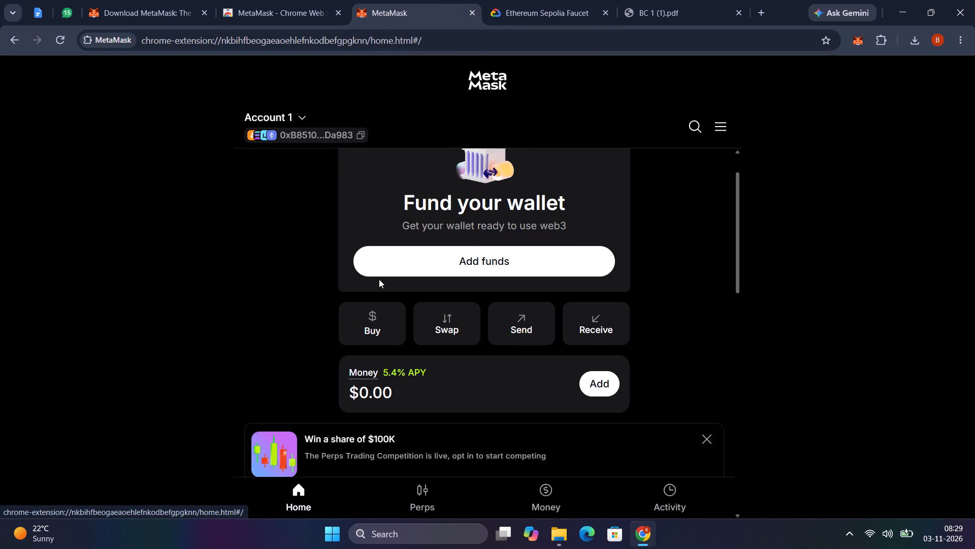
scroll(379, 279, down, 6)
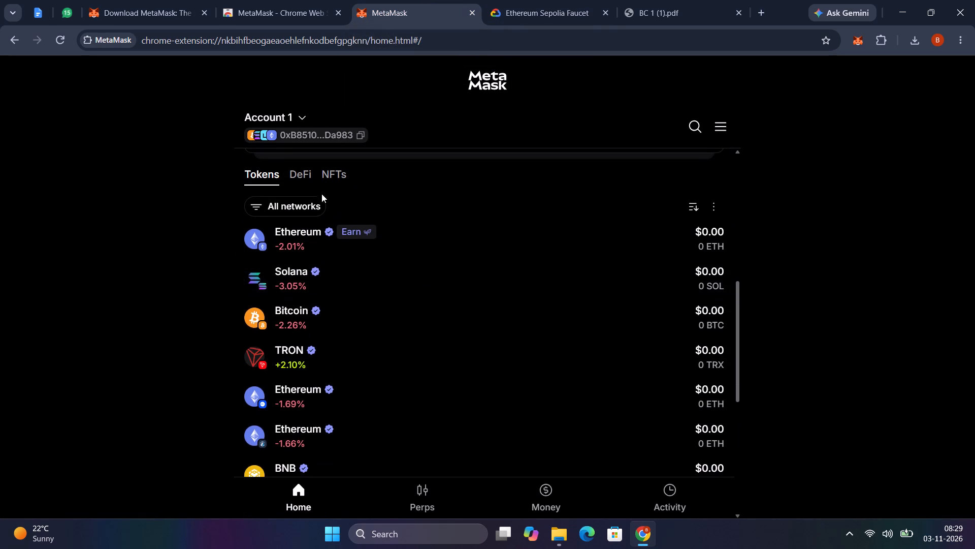
click(305, 178)
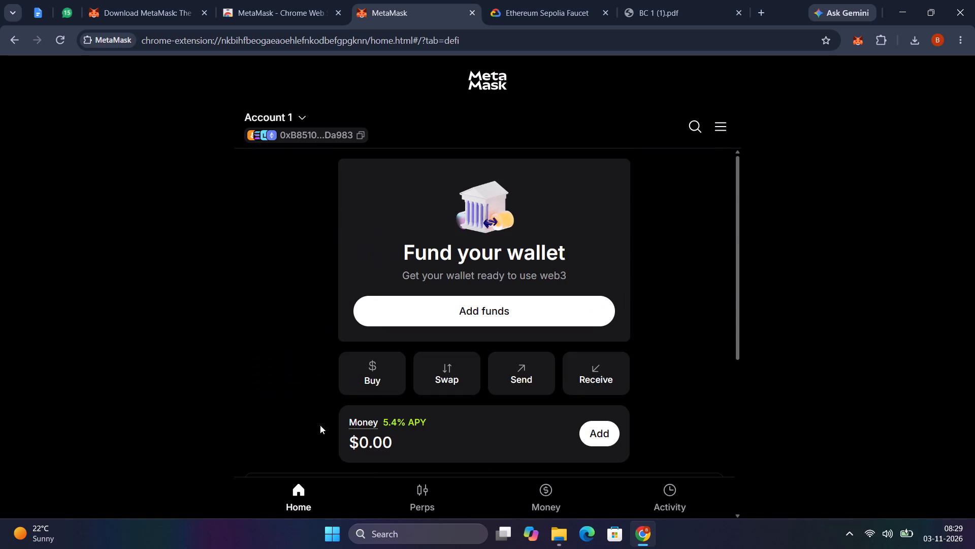
scroll(326, 402, down, 1)
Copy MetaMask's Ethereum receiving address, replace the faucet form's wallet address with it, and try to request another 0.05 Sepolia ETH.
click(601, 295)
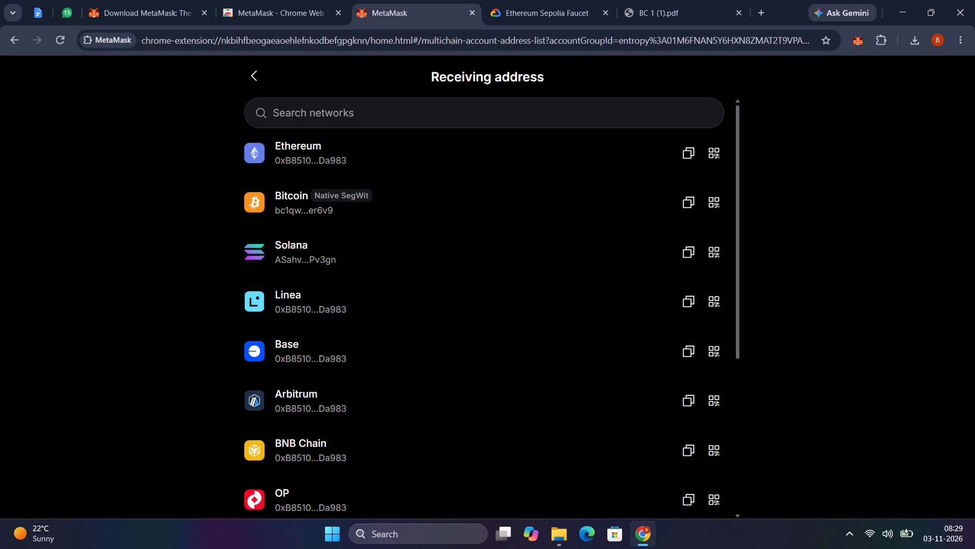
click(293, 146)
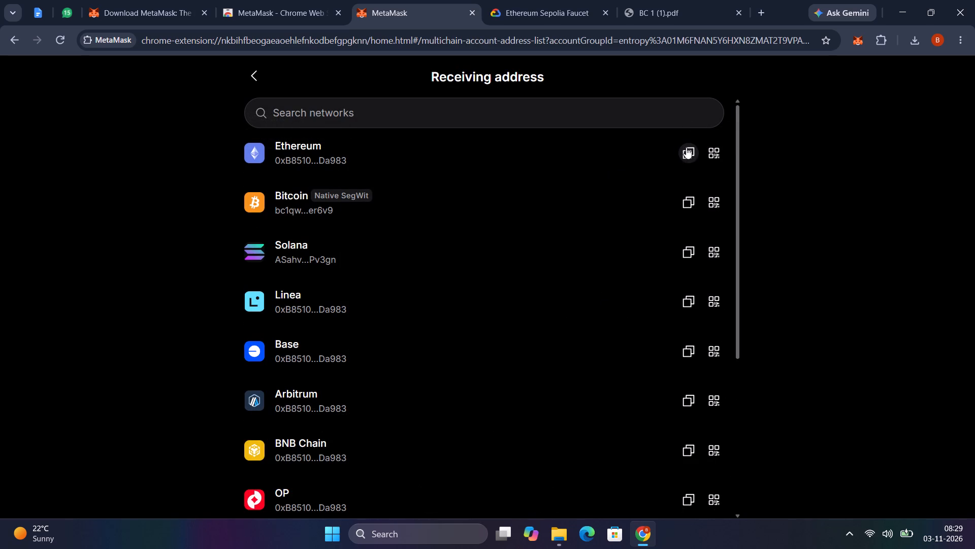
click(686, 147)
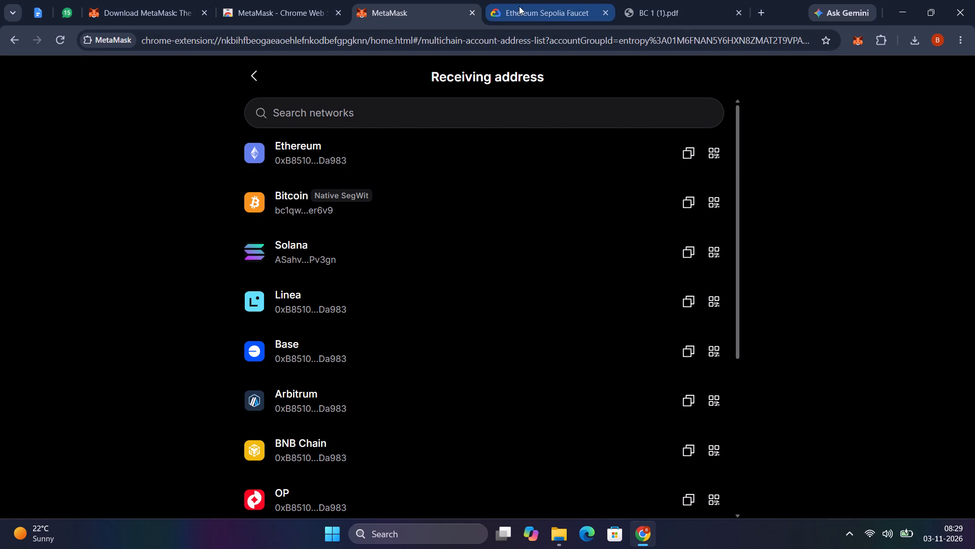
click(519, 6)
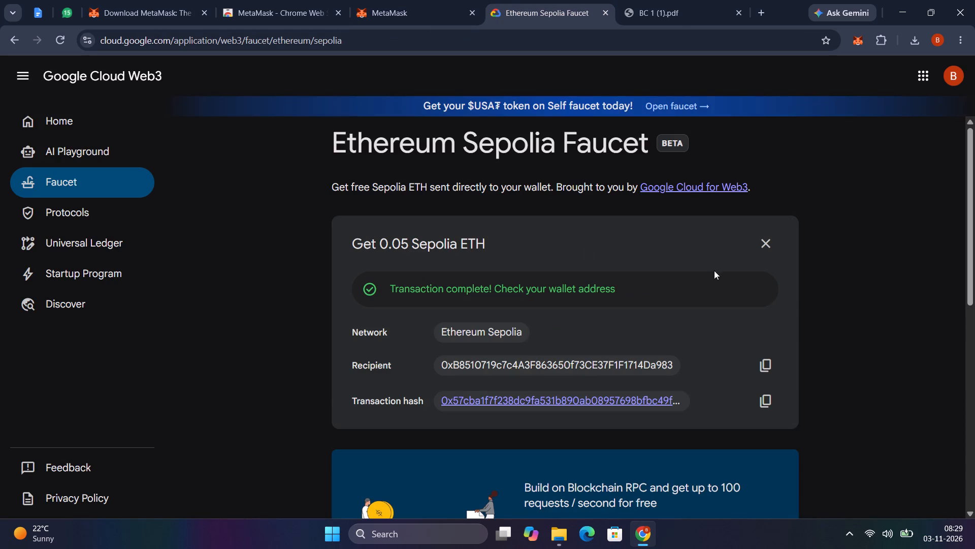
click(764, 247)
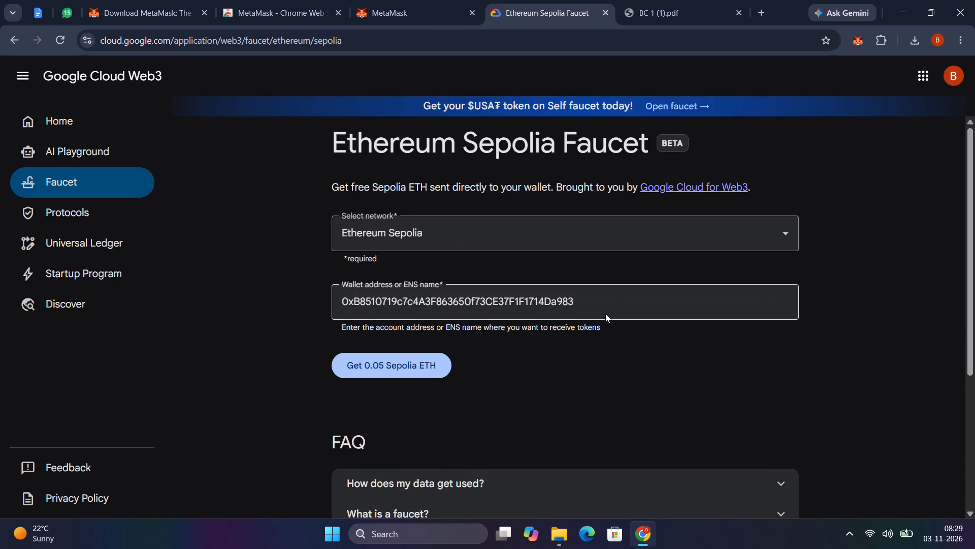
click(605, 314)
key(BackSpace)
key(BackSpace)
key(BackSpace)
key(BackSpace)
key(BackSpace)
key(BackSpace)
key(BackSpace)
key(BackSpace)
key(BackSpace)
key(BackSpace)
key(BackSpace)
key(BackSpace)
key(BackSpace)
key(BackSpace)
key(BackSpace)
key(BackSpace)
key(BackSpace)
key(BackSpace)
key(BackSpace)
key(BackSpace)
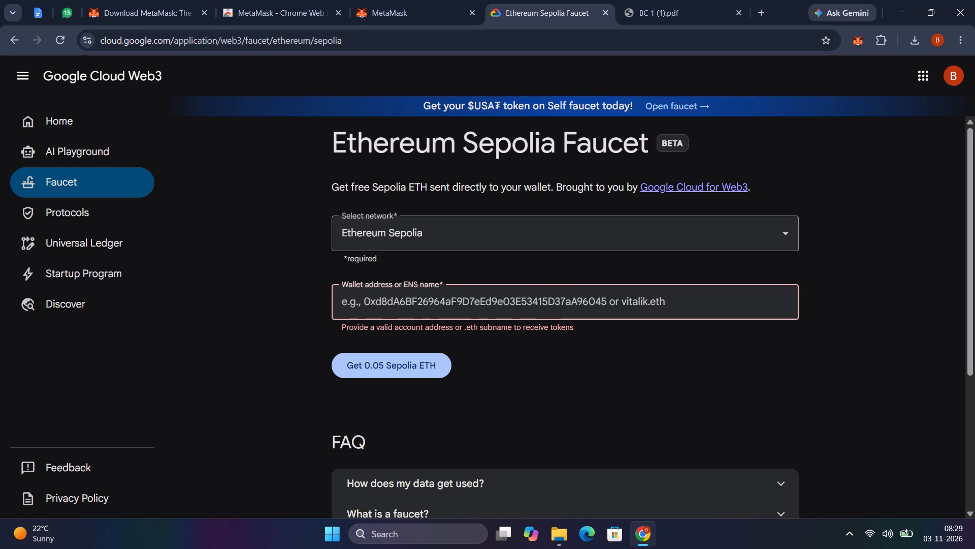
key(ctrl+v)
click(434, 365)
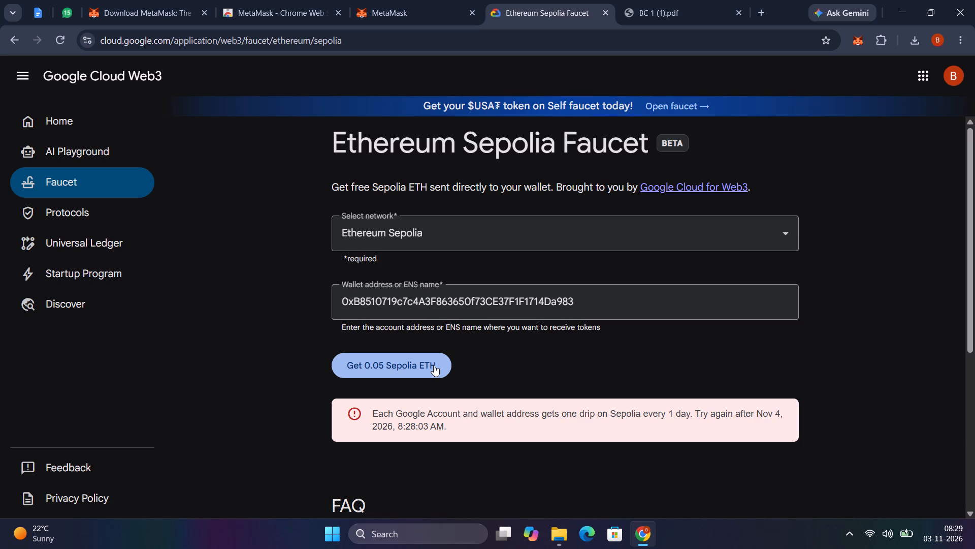
Go back to the MetaMask wallet and check its home page, DeFi section and Activity page for the faucet transfer.
click(370, 0)
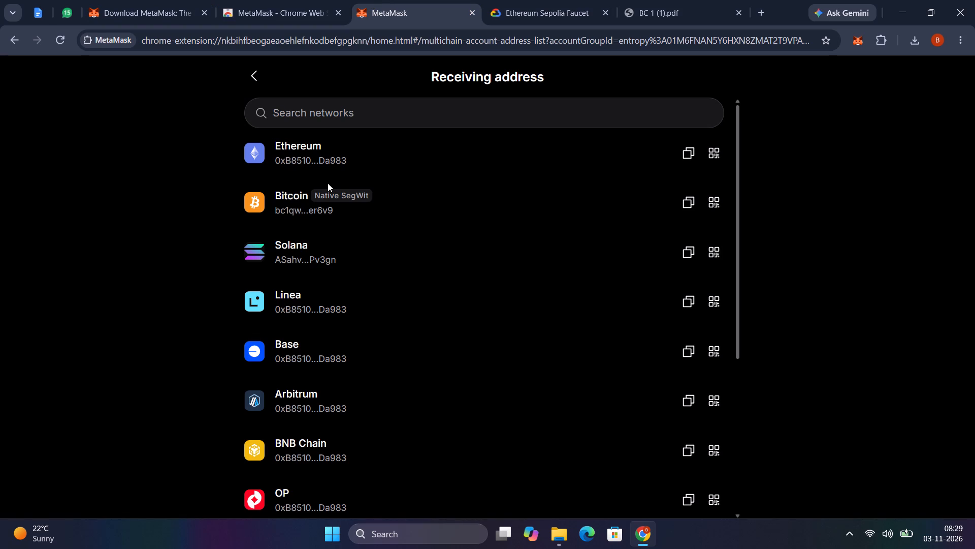
click(254, 73)
scroll(274, 193, up, 1)
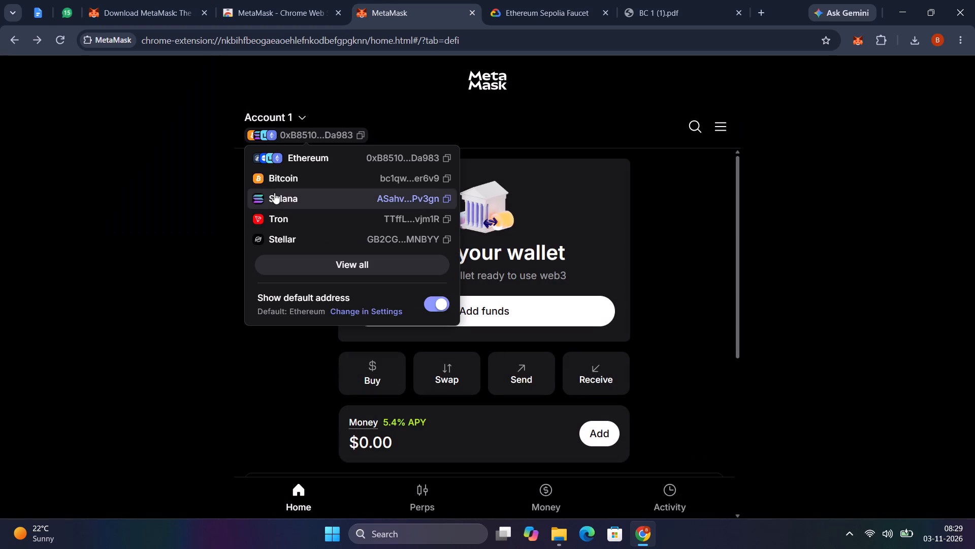
scroll(274, 193, up, 2)
scroll(201, 285, up, 4)
scroll(354, 238, up, 5)
scroll(354, 238, down, 4)
scroll(354, 238, up, 8)
scroll(354, 238, down, 6)
scroll(354, 238, up, 5)
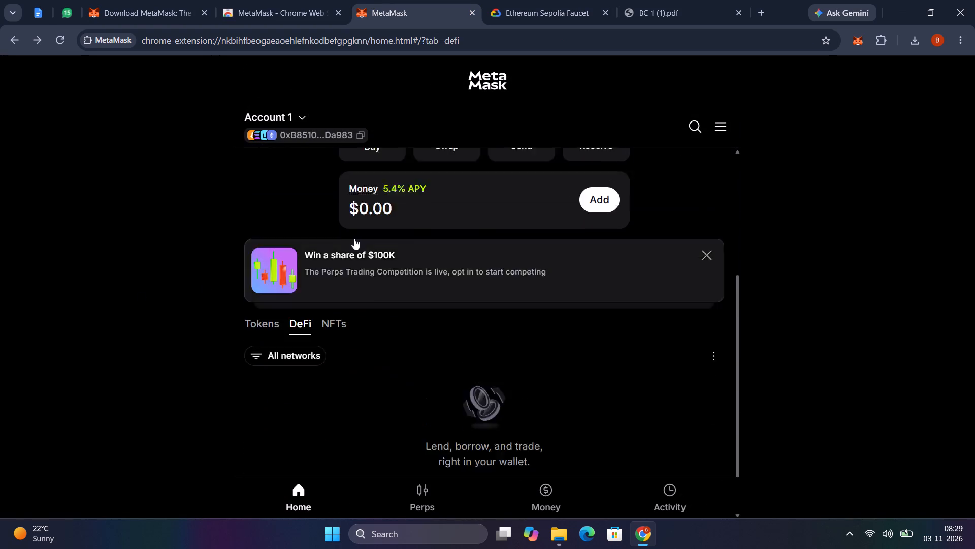
scroll(354, 238, up, 4)
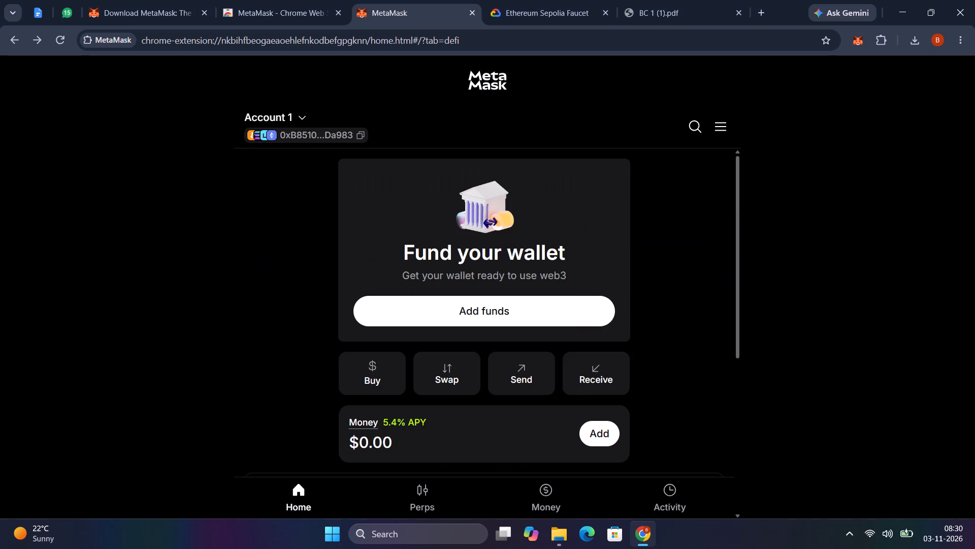
click(671, 494)
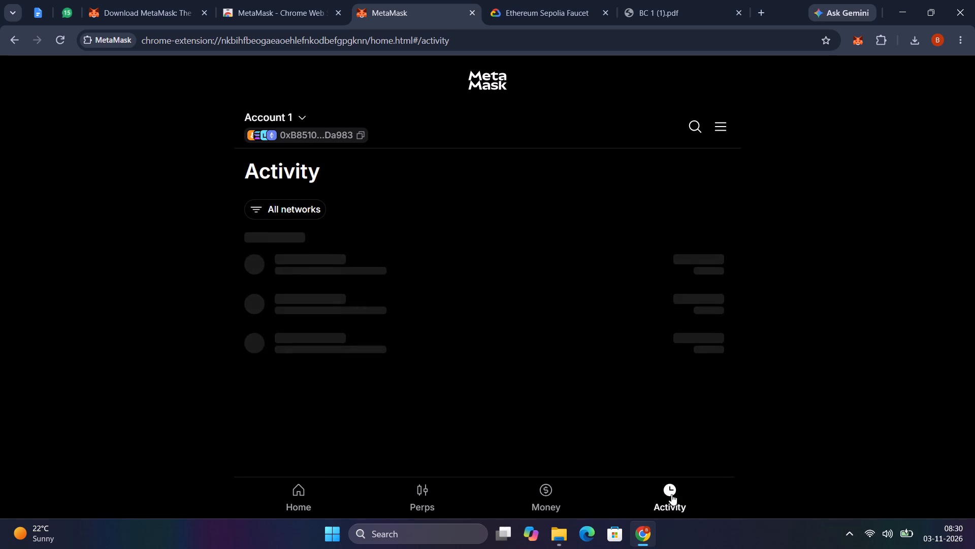
Return to MetaMask's home page and check its token list for the Sepolia ETH.
click(300, 504)
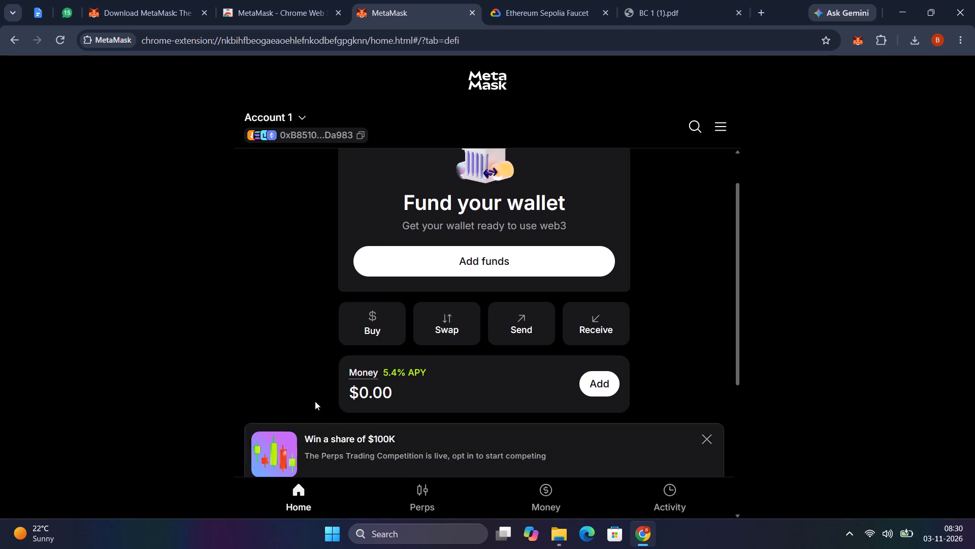
scroll(352, 504, up, 1)
scroll(326, 288, up, 6)
scroll(326, 288, down, 8)
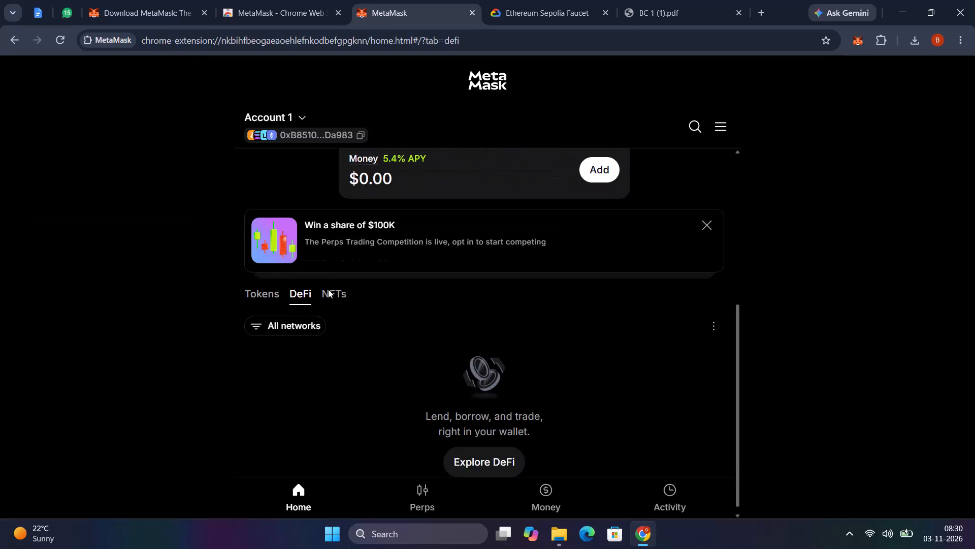
click(251, 285)
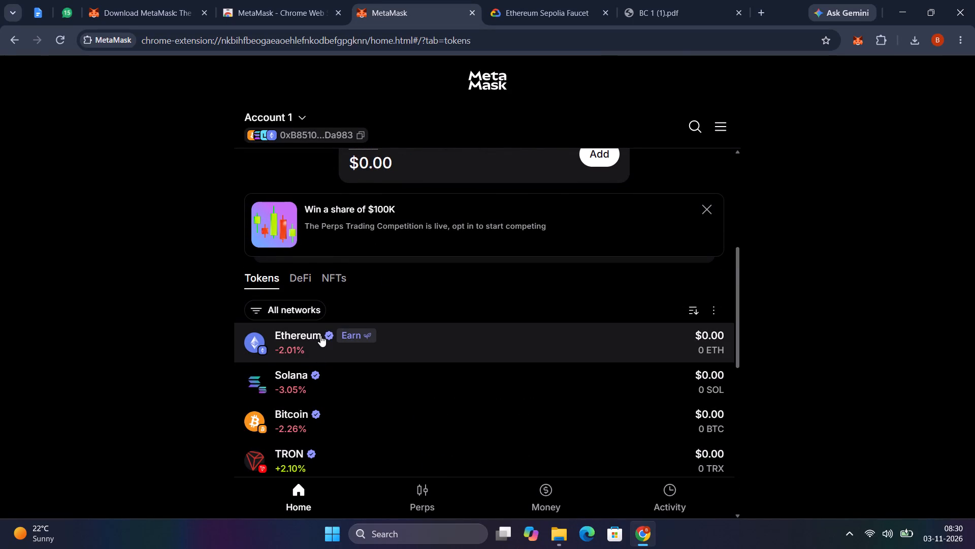
scroll(320, 335, down, 1)
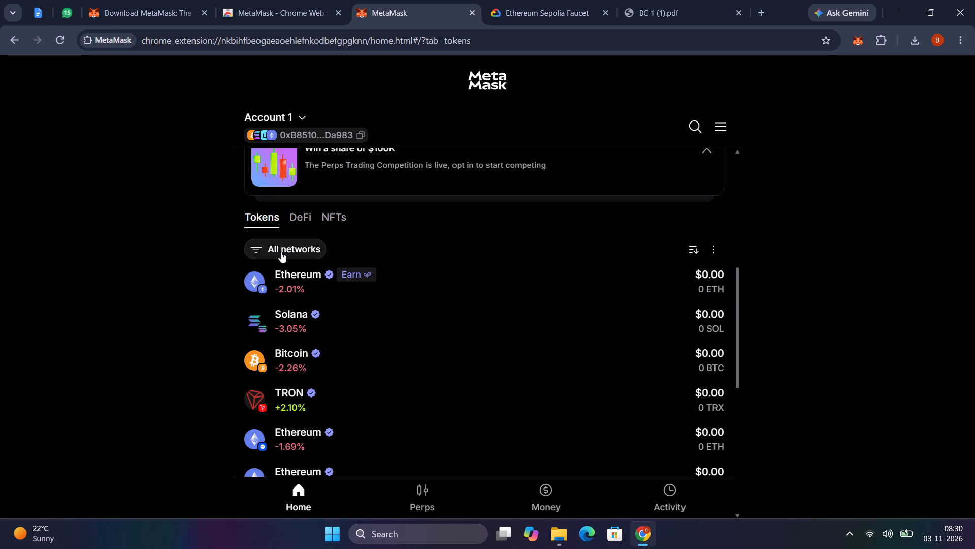
Look through the token list's network filter, including the additional networks, for Sepolia, and close it keeping All networks.
click(281, 252)
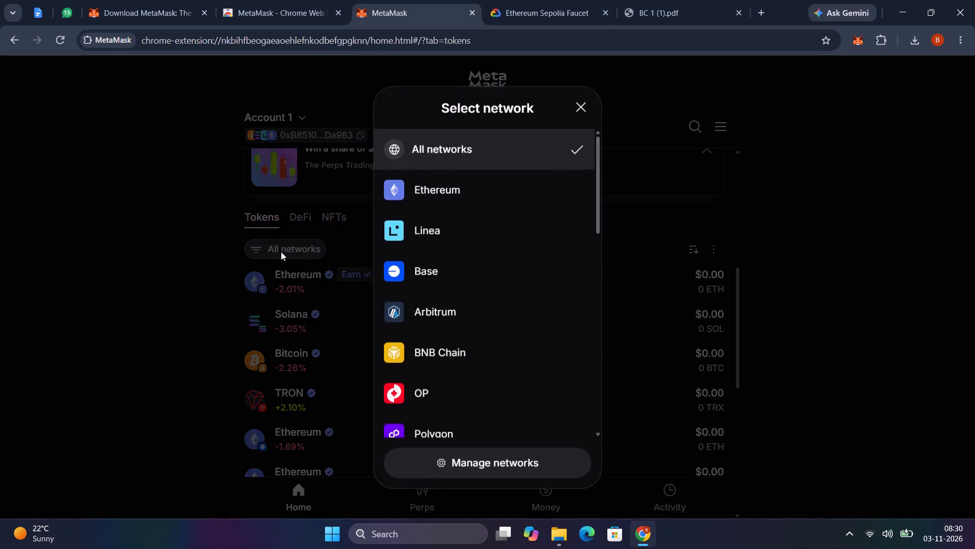
scroll(425, 345, down, 2)
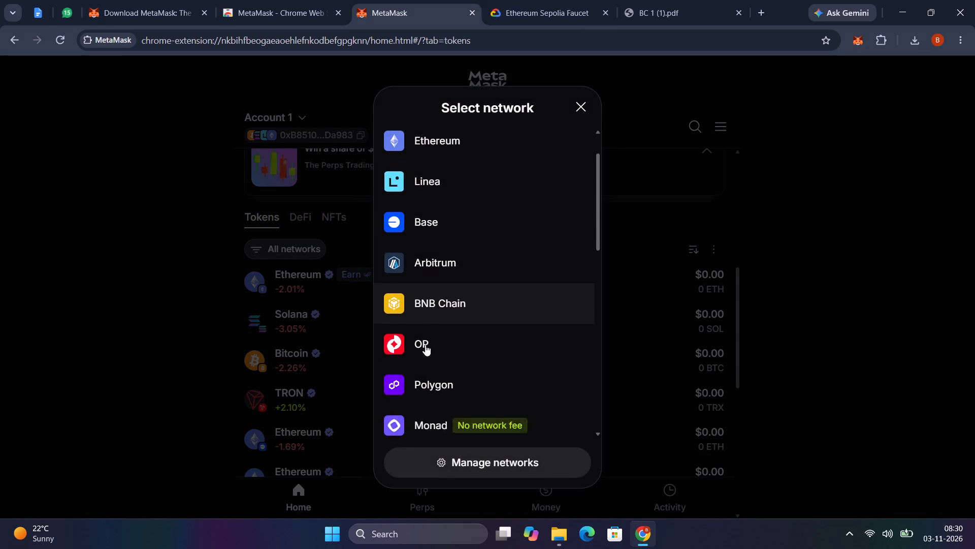
scroll(425, 345, down, 7)
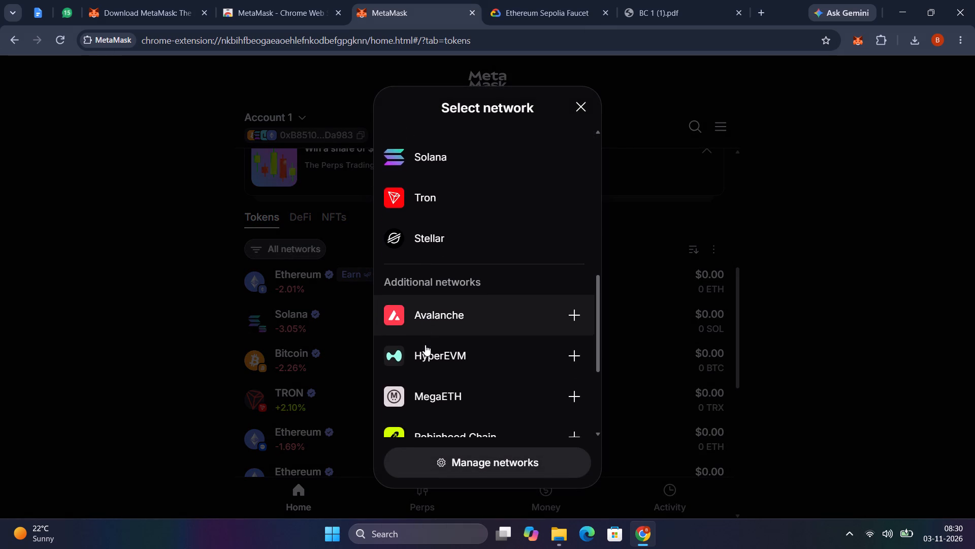
scroll(425, 345, down, 7)
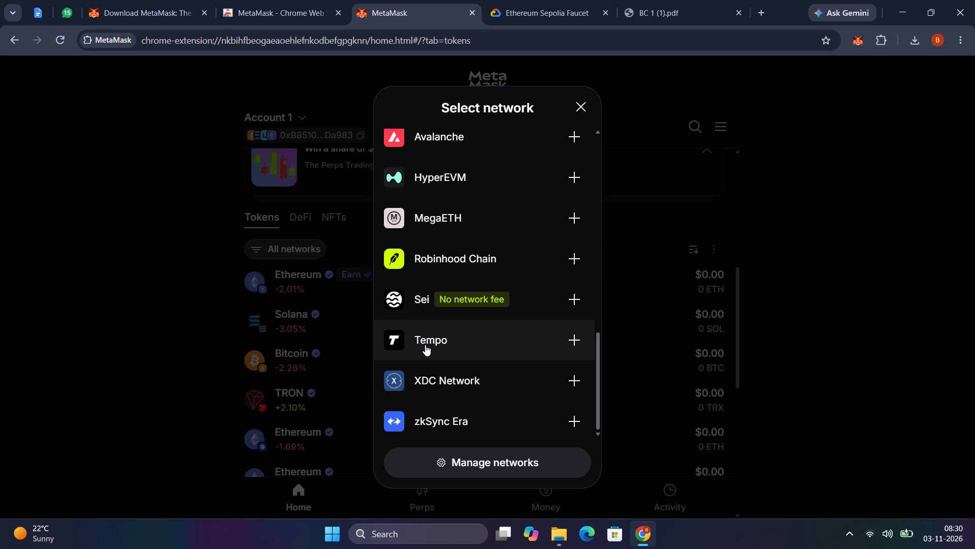
scroll(425, 345, up, 7)
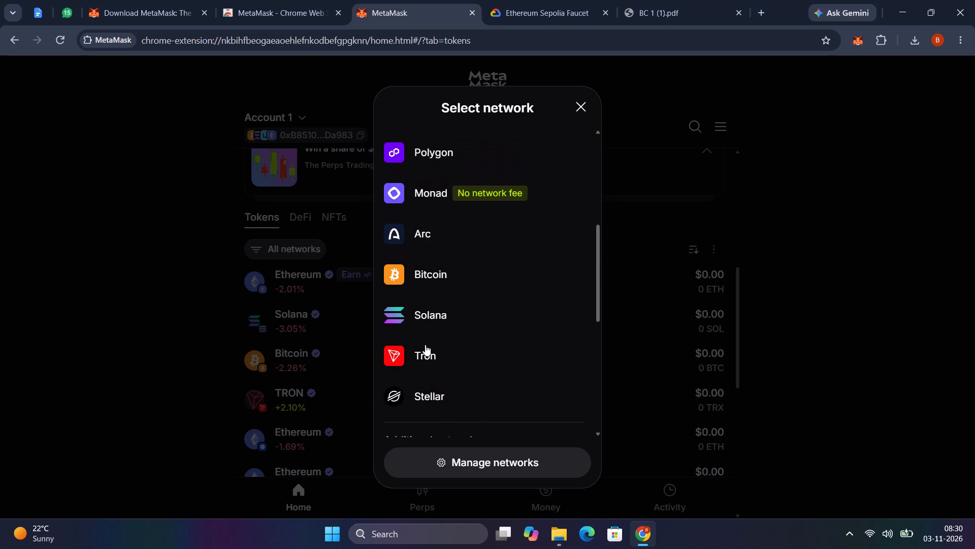
scroll(425, 345, up, 9)
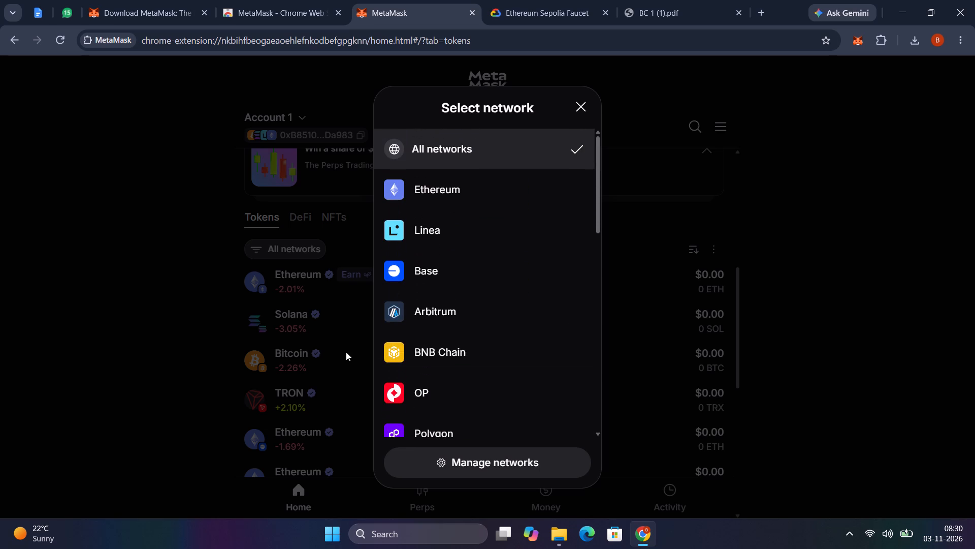
click(173, 303)
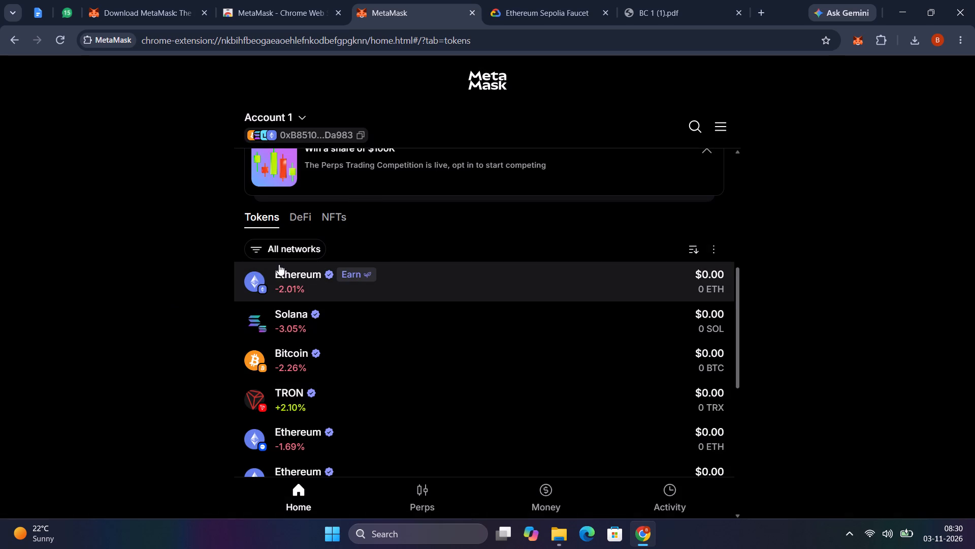
Look through the token list and check the details page of the first Ethereum token.
scroll(279, 277, down, 3)
scroll(279, 277, right, 1)
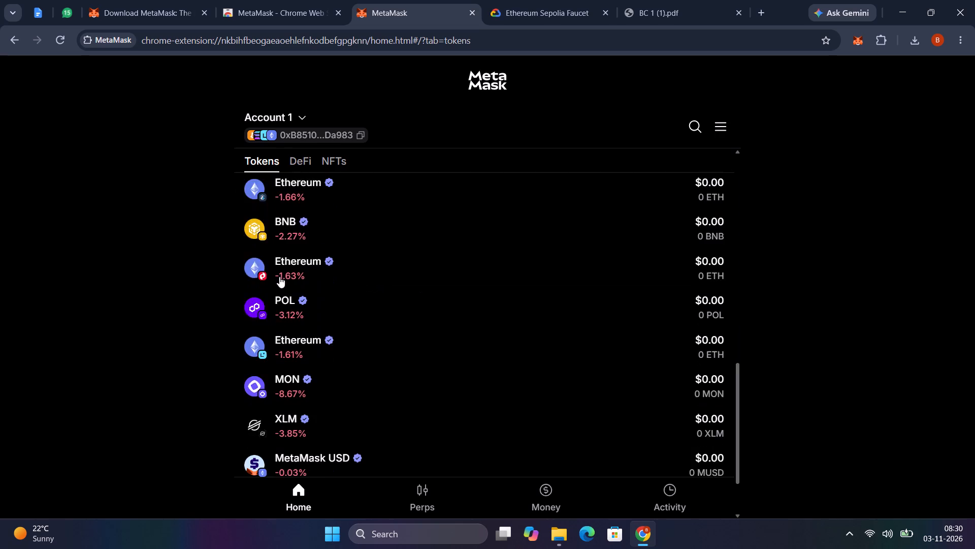
scroll(279, 277, right, 1)
scroll(279, 277, down, 4)
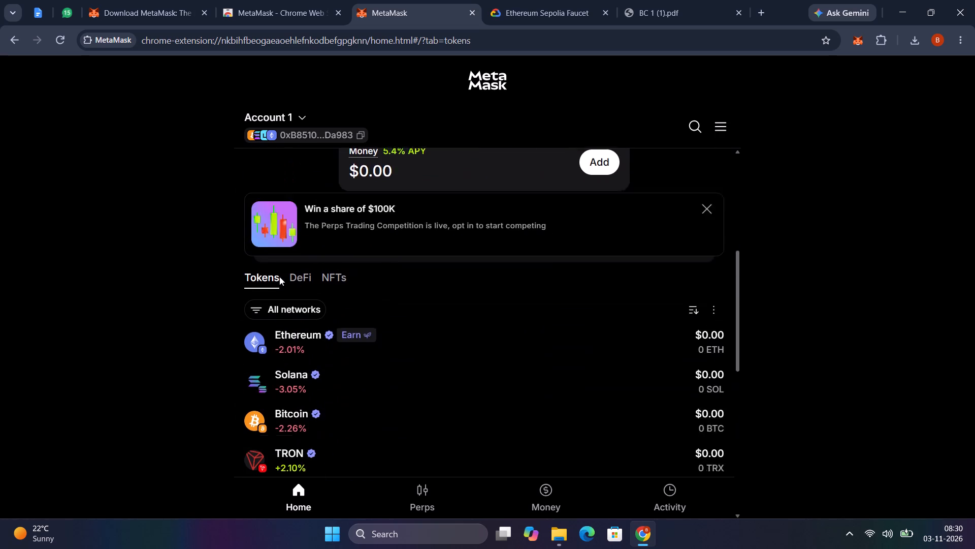
scroll(279, 277, down, 1)
click(302, 253)
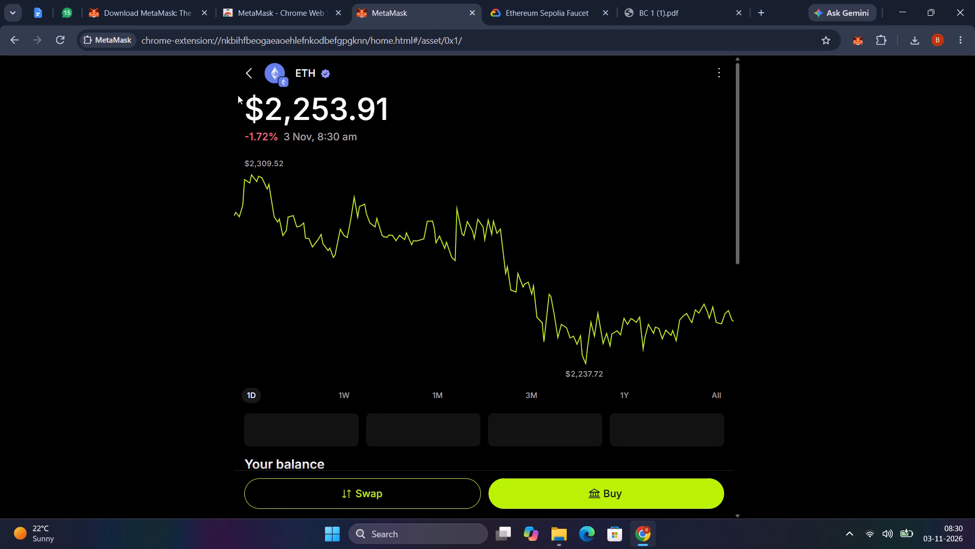
click(254, 76)
Recheck the whole token list, from Ethereum to the MetaMask USD entries, for Sepolia ETH.
scroll(290, 398, down, 4)
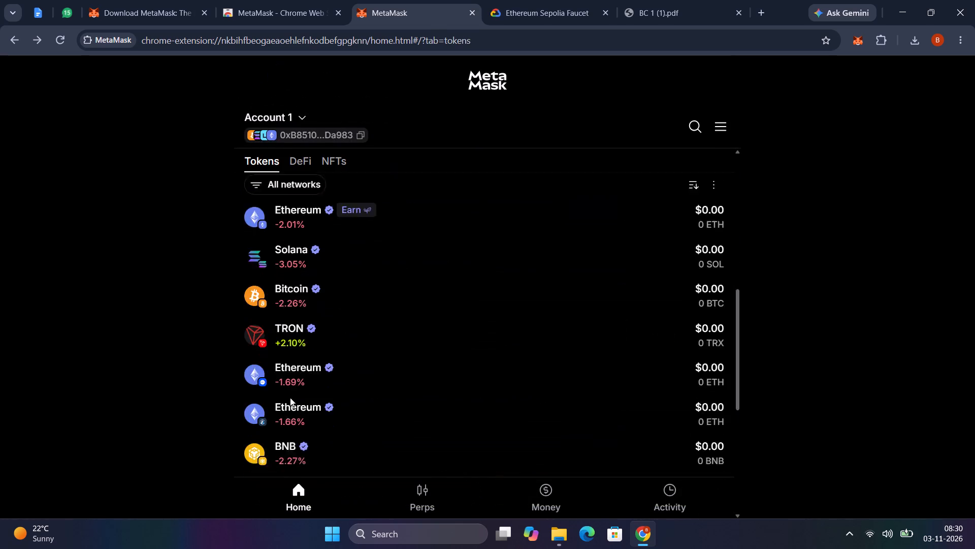
scroll(290, 398, down, 4)
scroll(290, 398, up, 1)
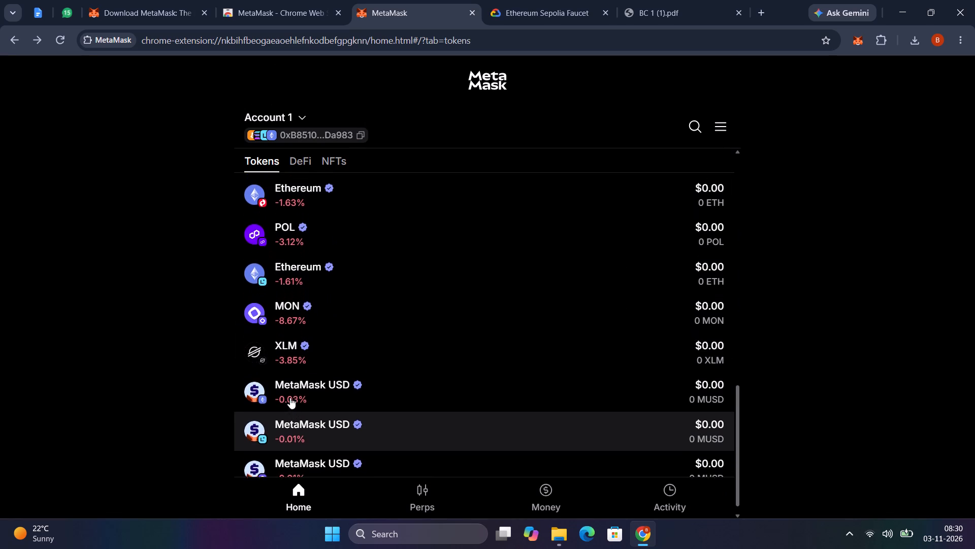
scroll(290, 398, up, 2)
scroll(290, 398, down, 4)
scroll(290, 398, up, 3)
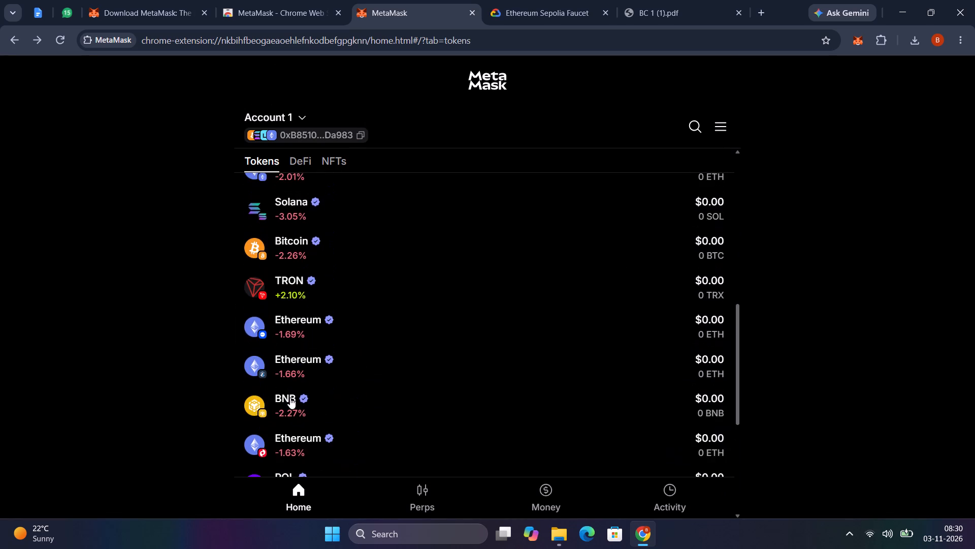
scroll(290, 398, up, 3)
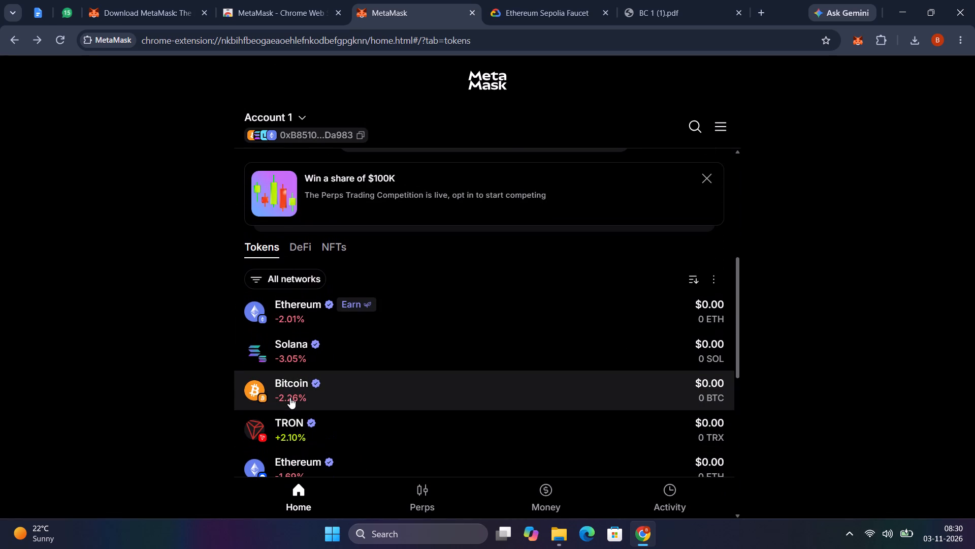
scroll(290, 398, down, 8)
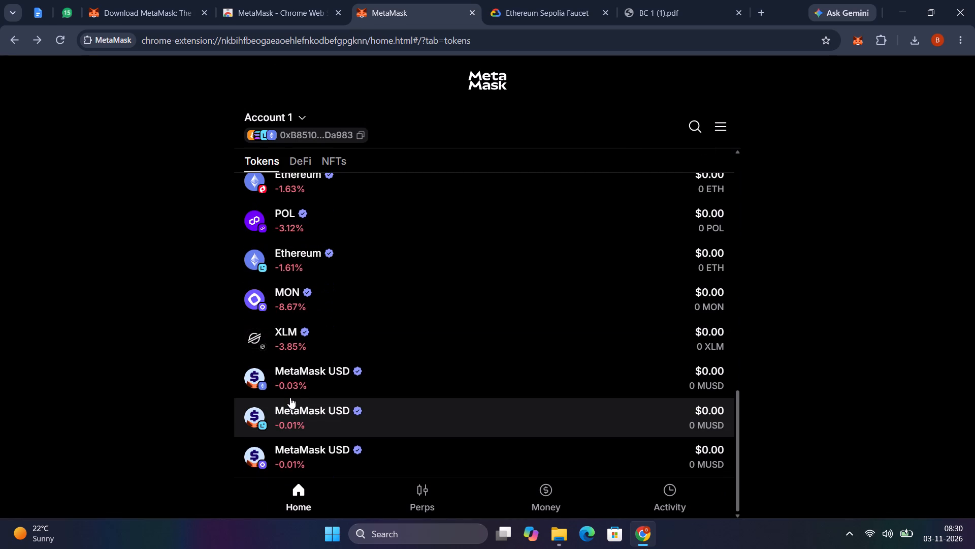
scroll(290, 398, up, 4)
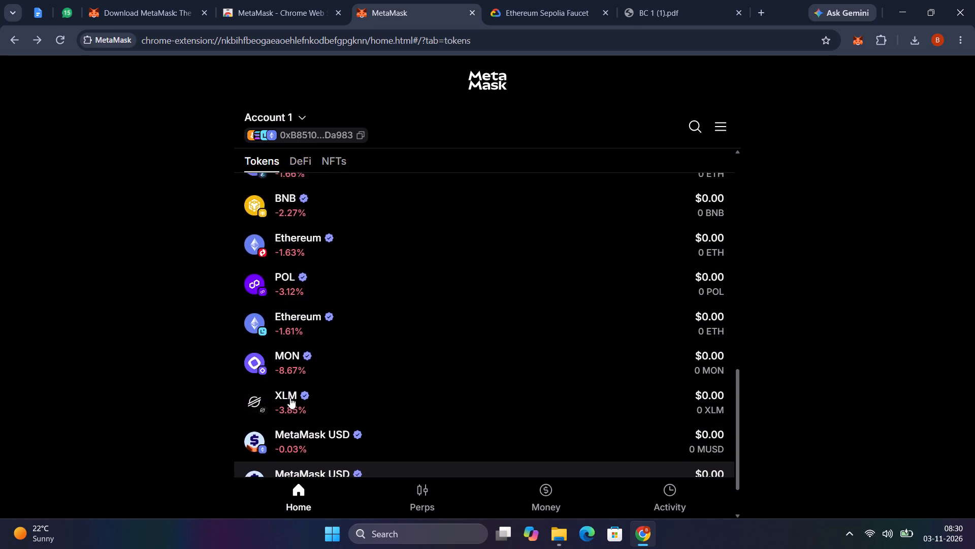
scroll(290, 398, up, 6)
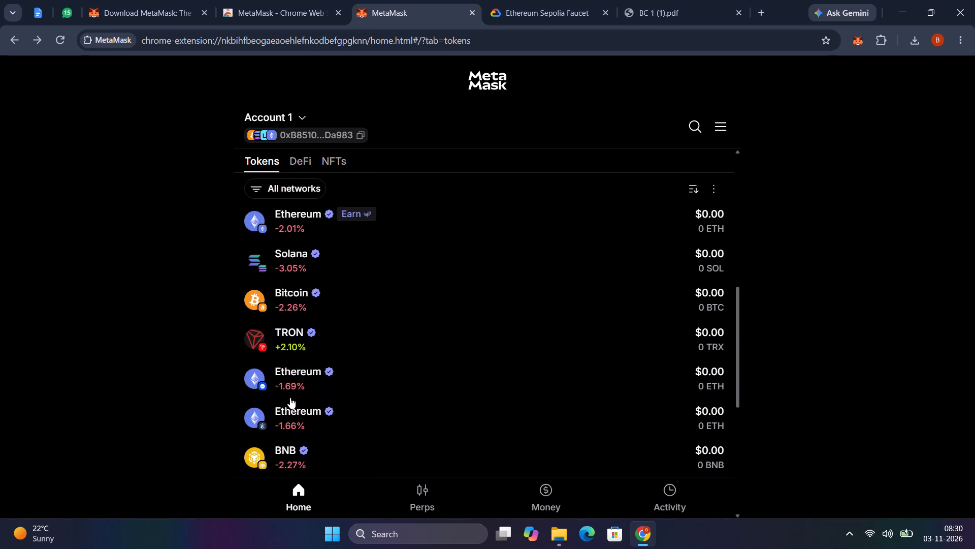
scroll(290, 398, up, 1)
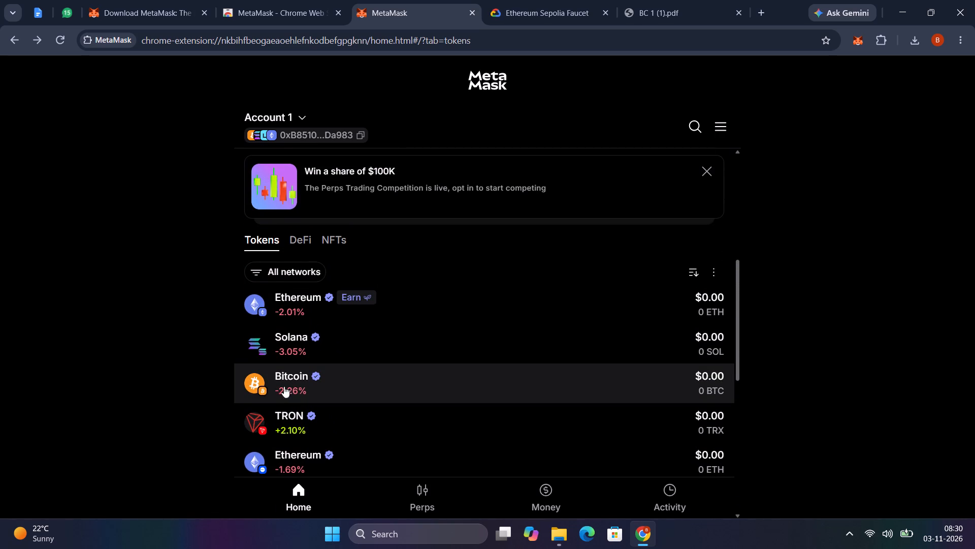
Search the token list's network filter again, through the default and additional networks, for a Sepolia entry.
click(278, 266)
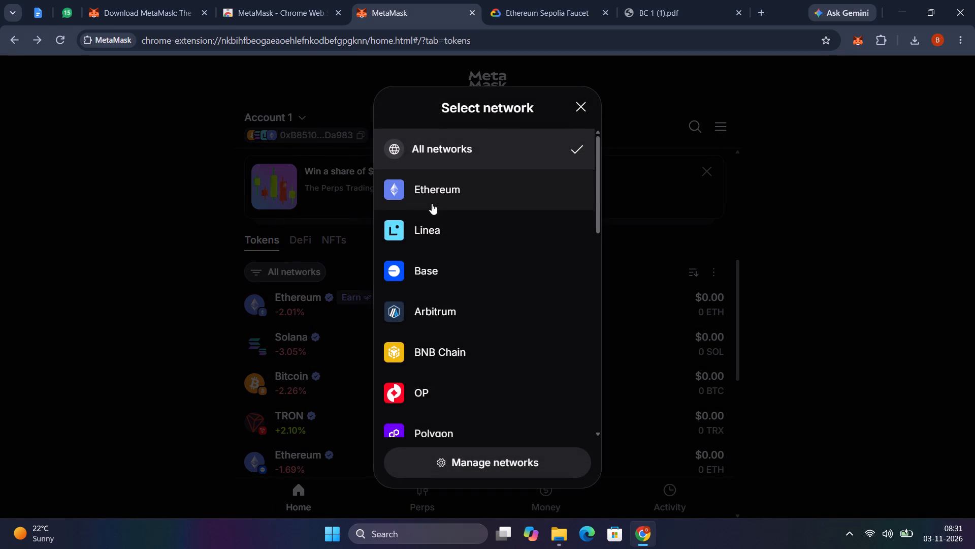
scroll(432, 203, down, 4)
scroll(421, 268, down, 2)
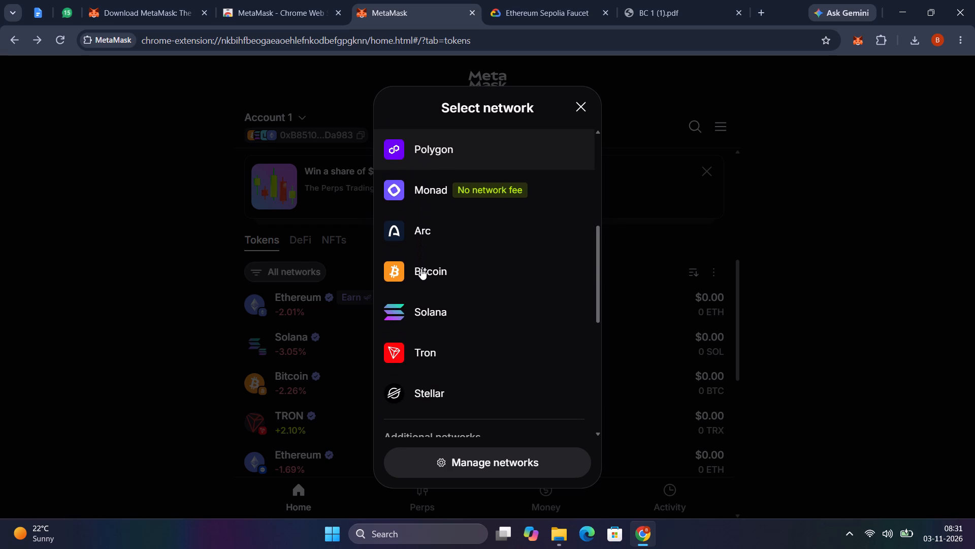
scroll(421, 268, down, 4)
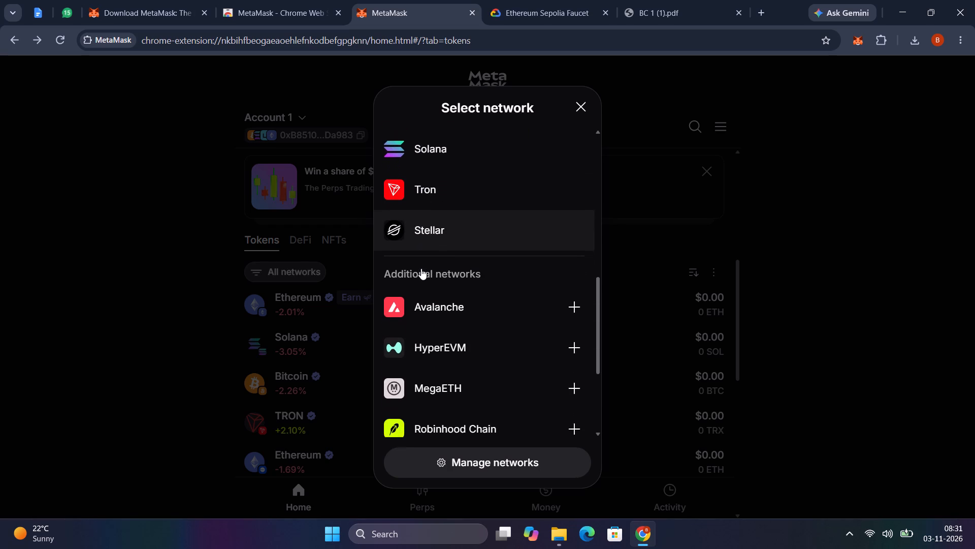
scroll(421, 268, up, 5)
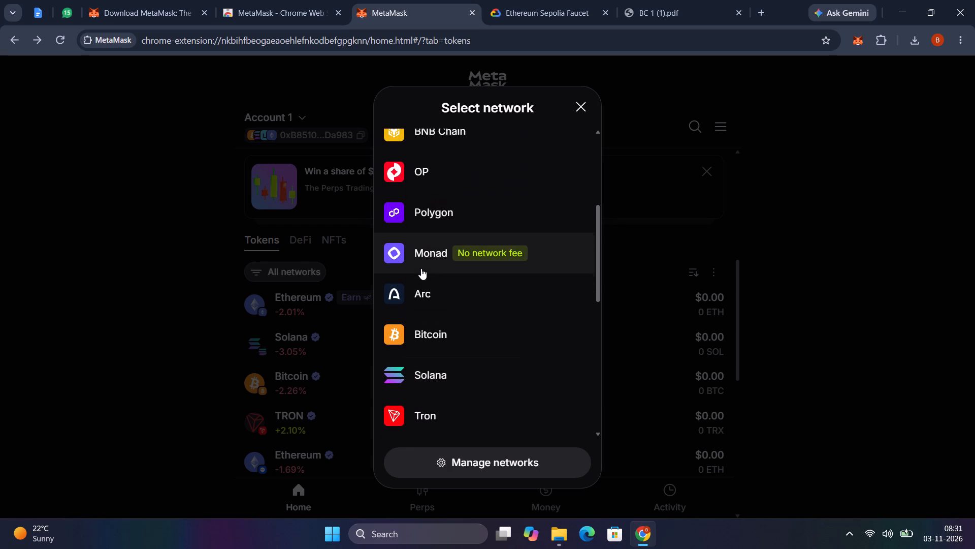
scroll(421, 268, up, 8)
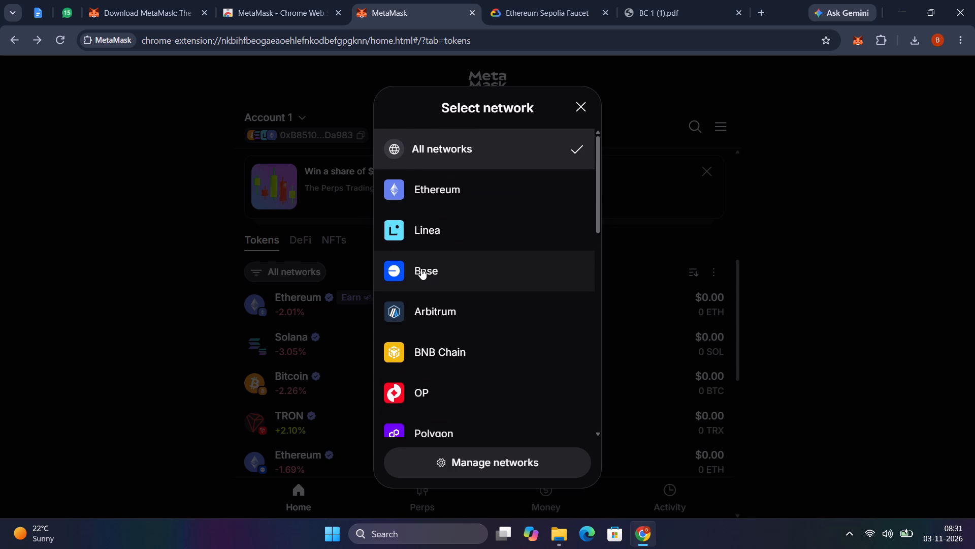
scroll(421, 268, down, 5)
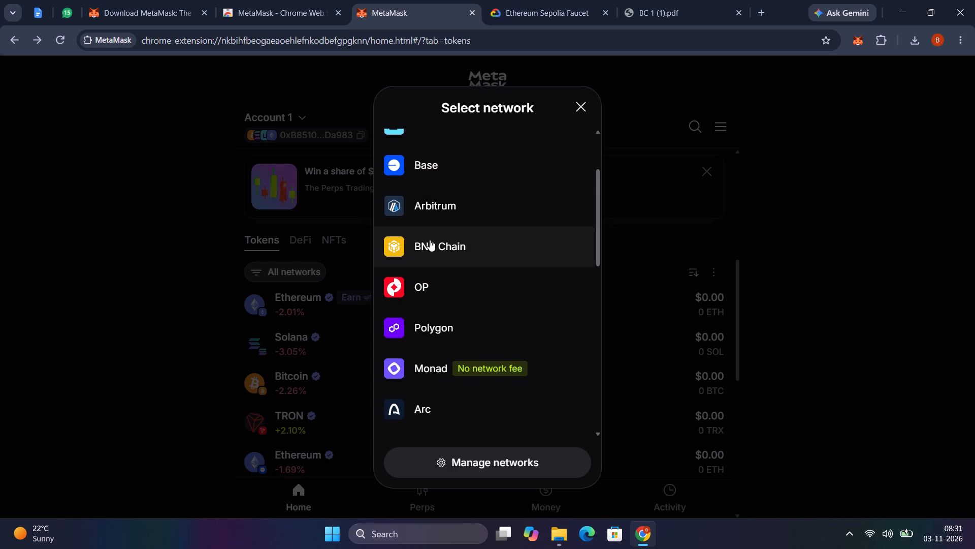
scroll(430, 240, down, 3)
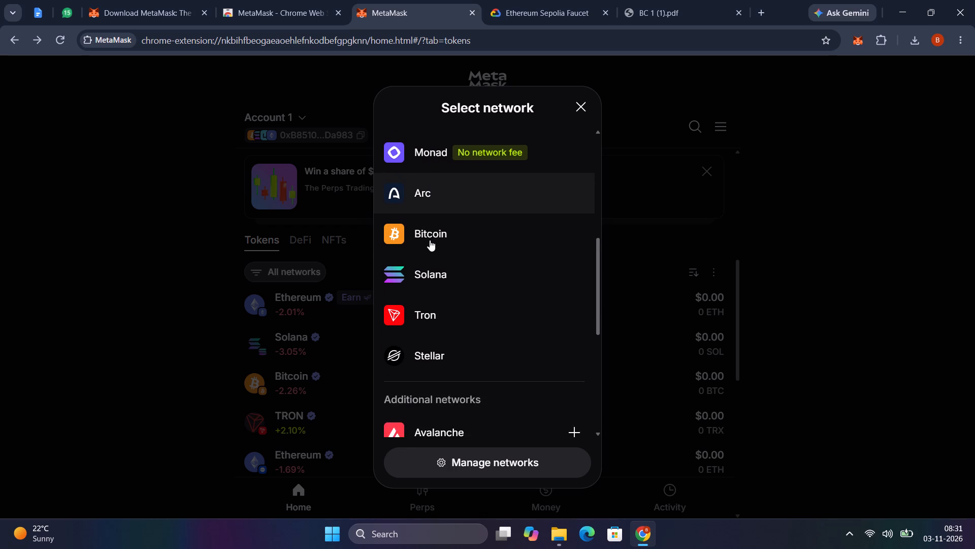
scroll(430, 240, down, 3)
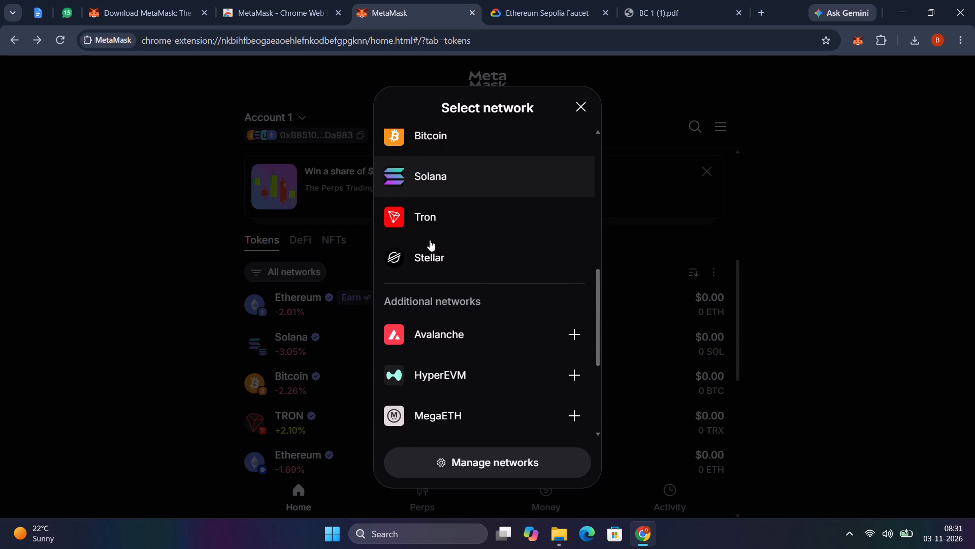
scroll(430, 240, down, 4)
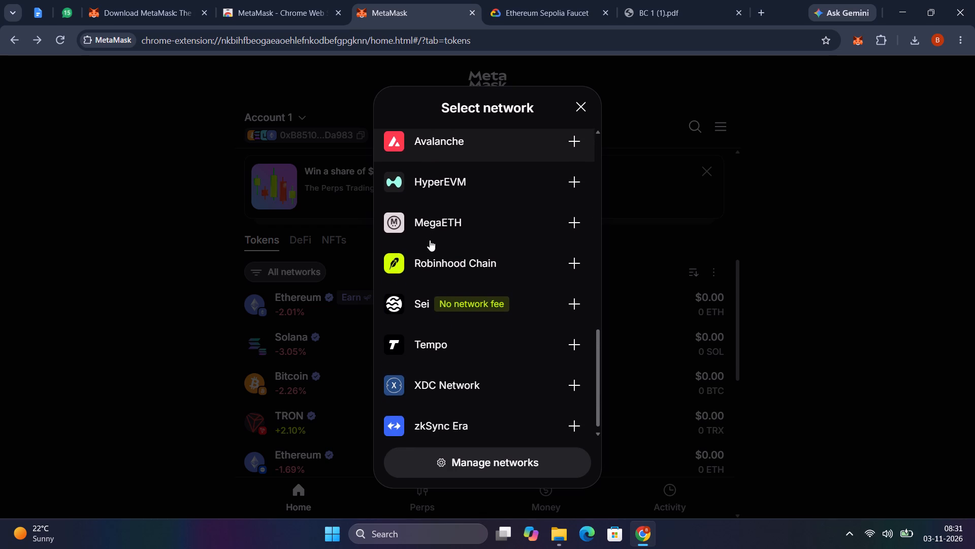
scroll(430, 240, down, 3)
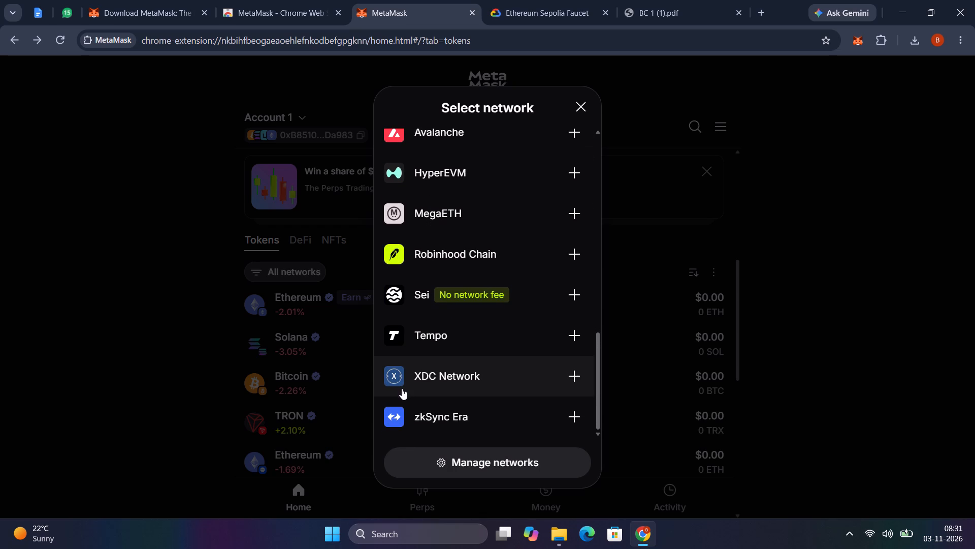
Turn on the display of test networks in the wallet's network management settings.
click(427, 462)
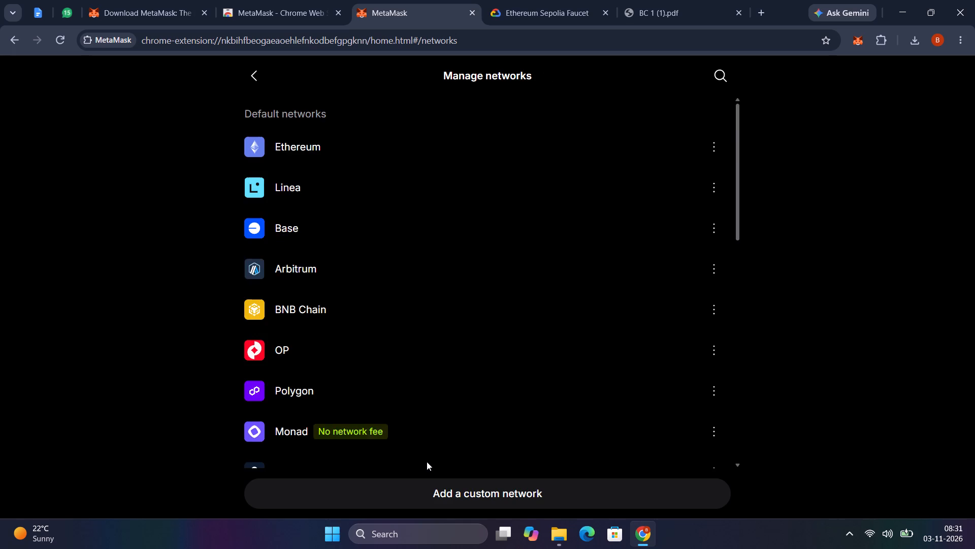
scroll(427, 462, down, 4)
scroll(613, 300, down, 3)
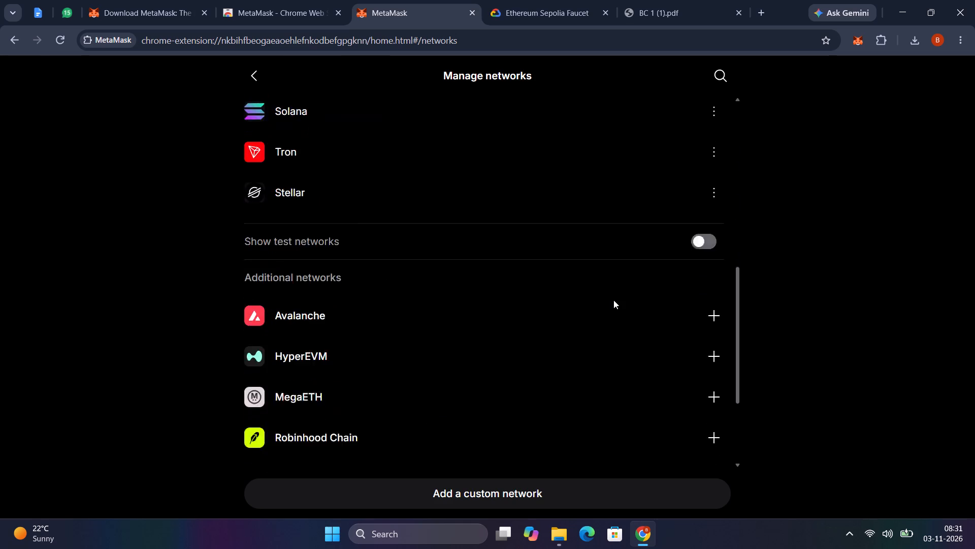
scroll(613, 300, down, 2)
scroll(613, 300, up, 4)
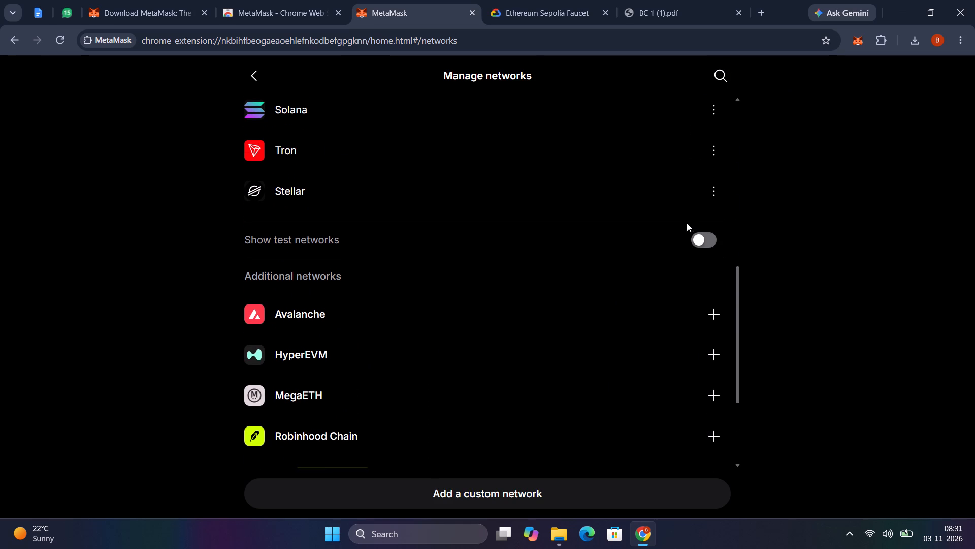
click(694, 237)
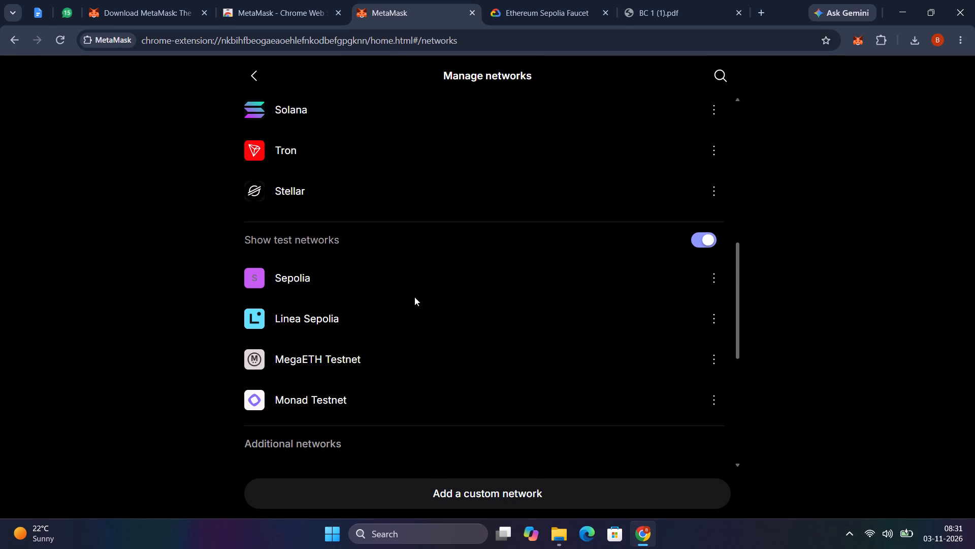
Try to select Sepolia among the test networks, check its available options, and return to the wallet home page.
click(378, 261)
click(295, 267)
click(708, 277)
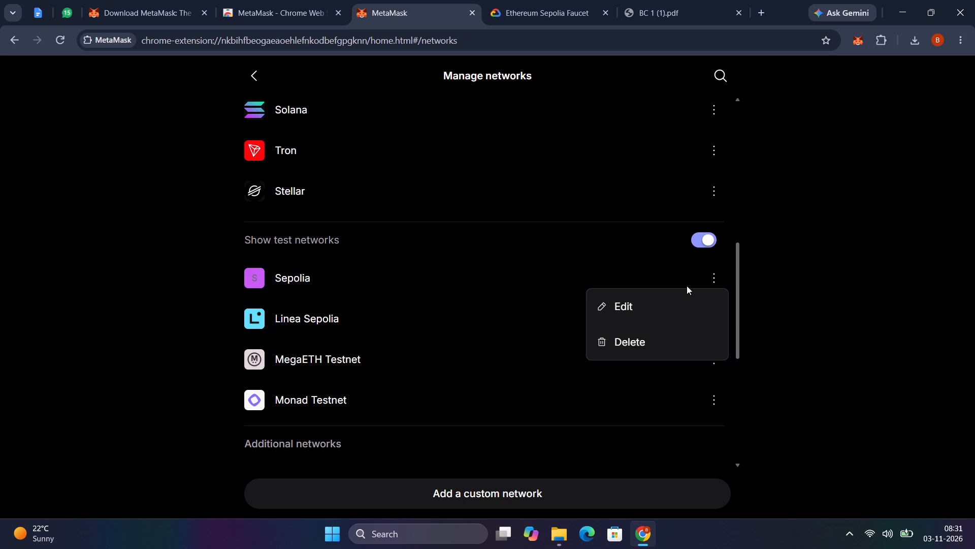
click(249, 73)
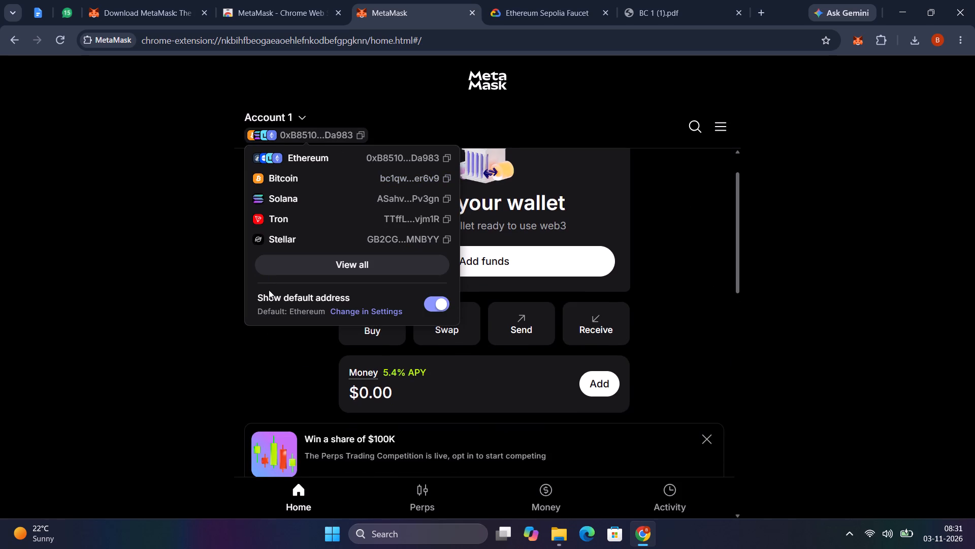
Look through the home page's token list, down to the MetaMask USD entries, for Sepolia ETH.
scroll(269, 290, down, 1)
scroll(174, 387, down, 3)
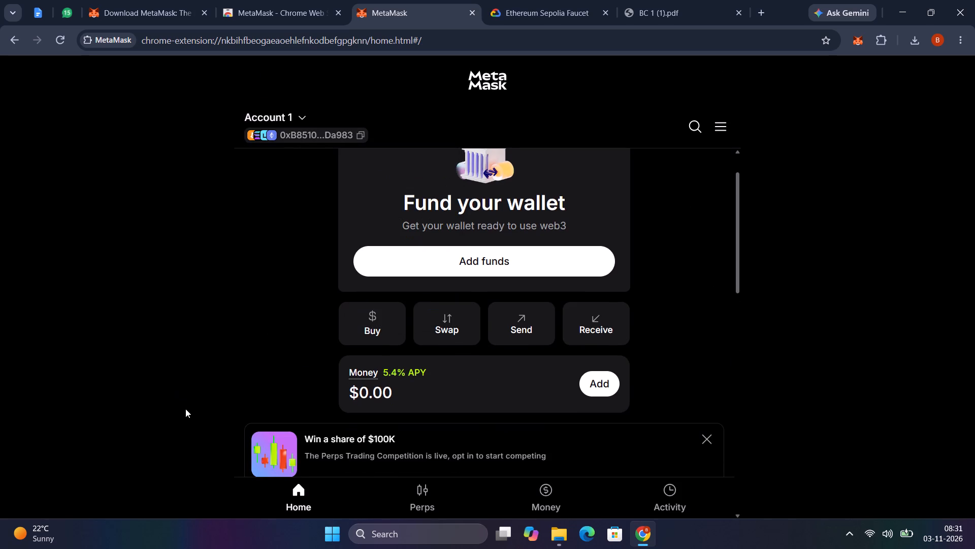
scroll(185, 409, down, 2)
scroll(306, 431, down, 6)
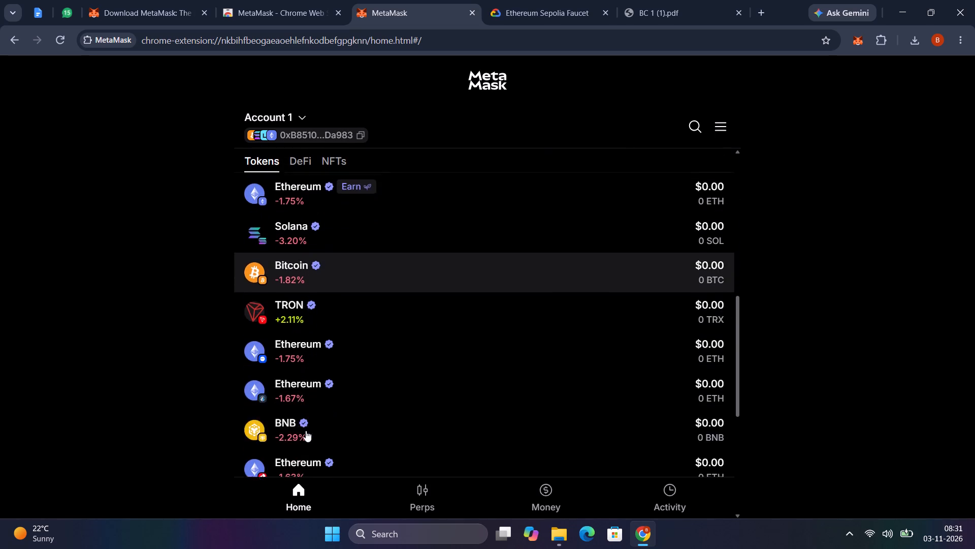
scroll(306, 431, down, 2)
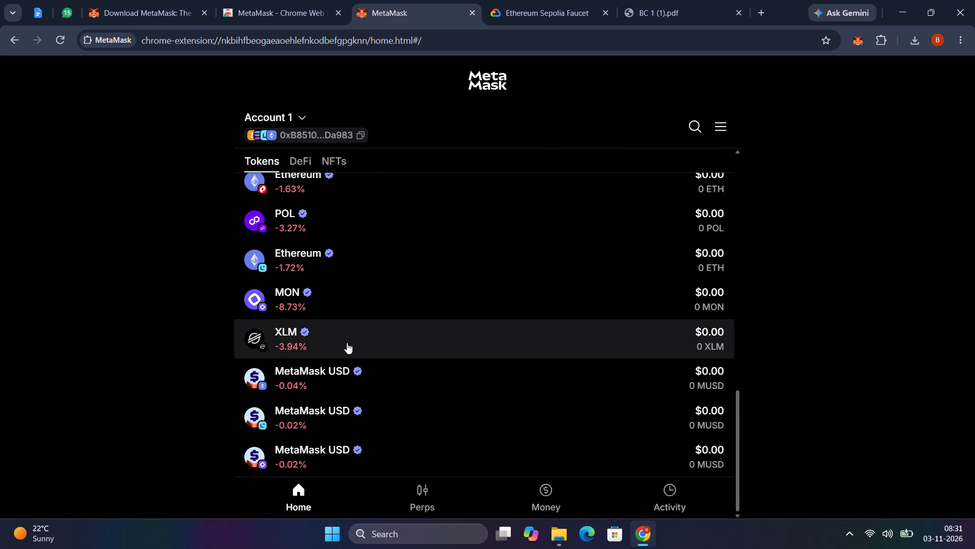
Filter the token list to the Sepolia network from the testnets.
scroll(339, 303, up, 5)
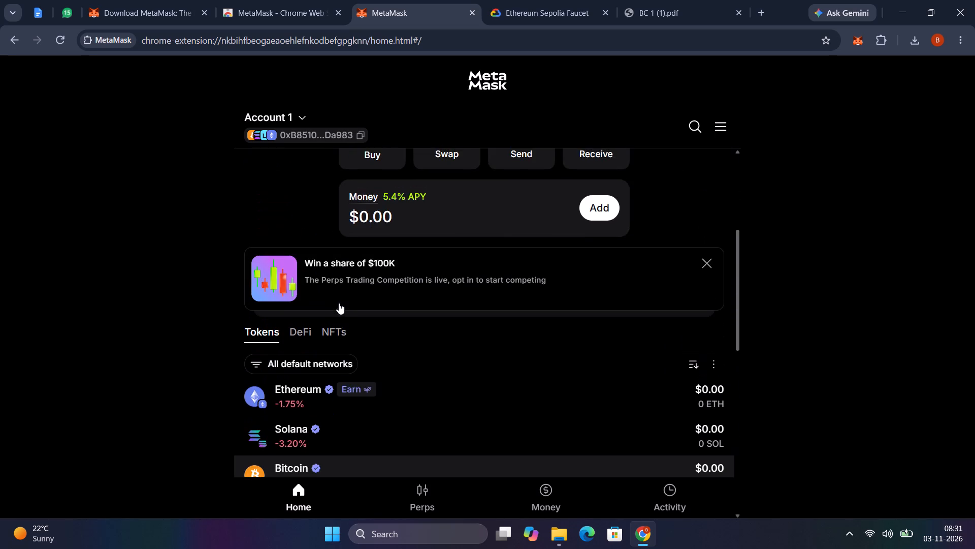
click(298, 237)
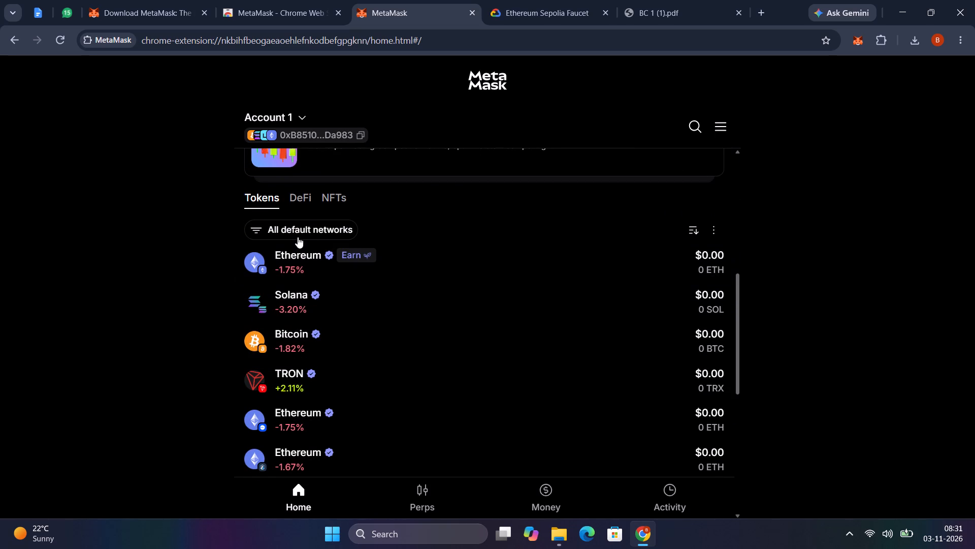
scroll(429, 250, down, 3)
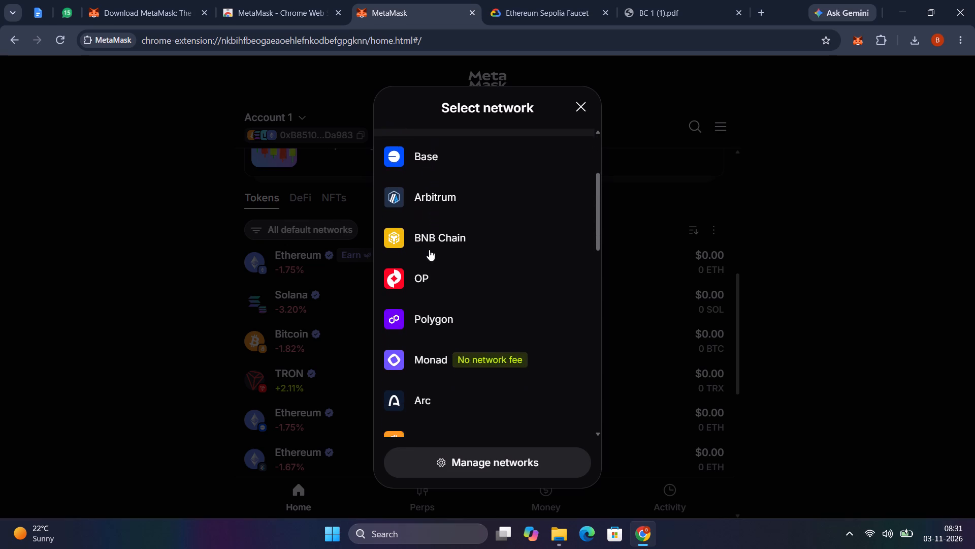
scroll(429, 250, down, 6)
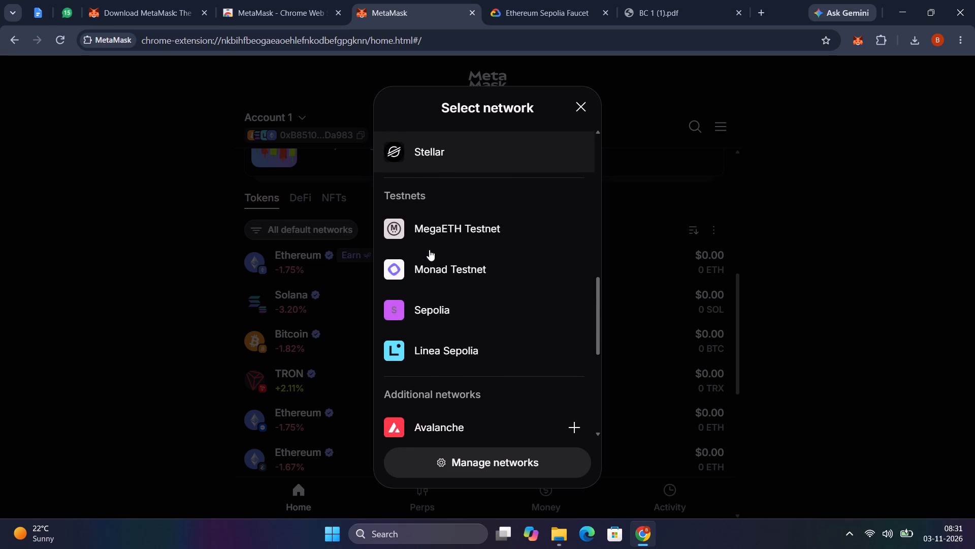
scroll(429, 250, down, 1)
click(438, 290)
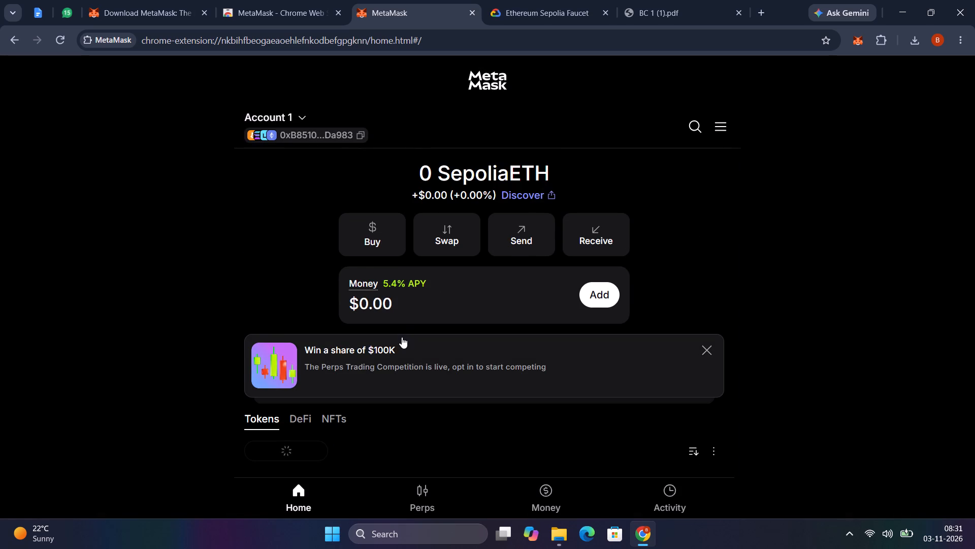
Check the SepoliaETH entry in the token list and its details page, and return to the wallet home page.
scroll(402, 337, down, 5)
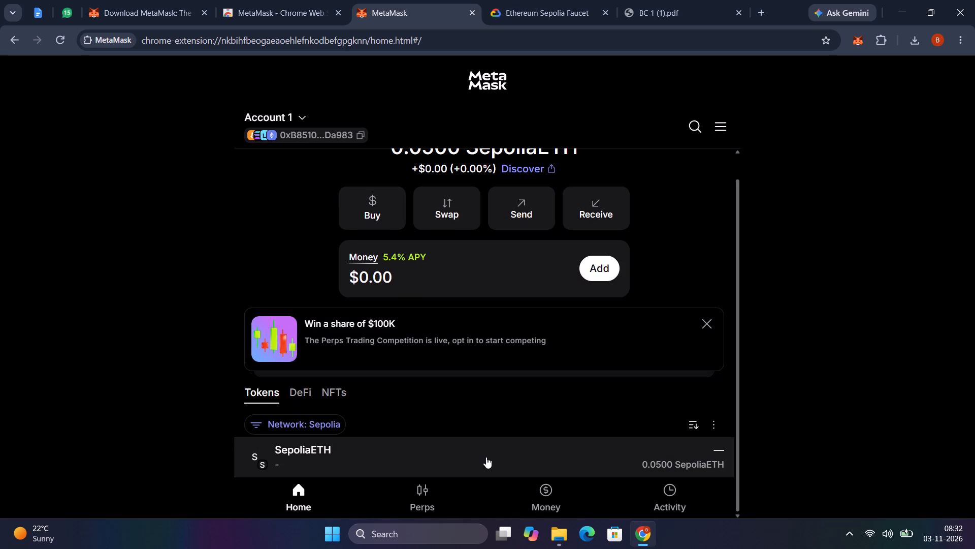
click(486, 457)
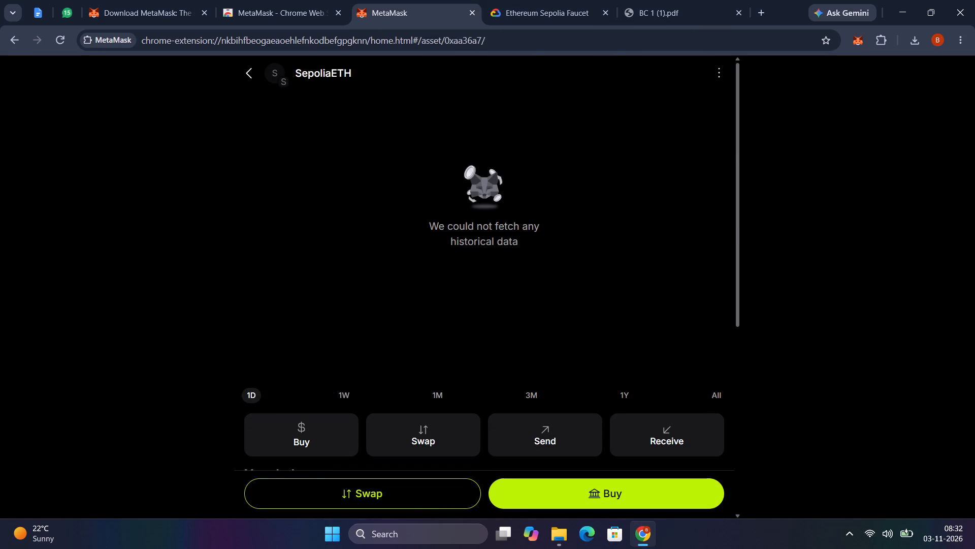
click(246, 68)
scroll(486, 490, down, 2)
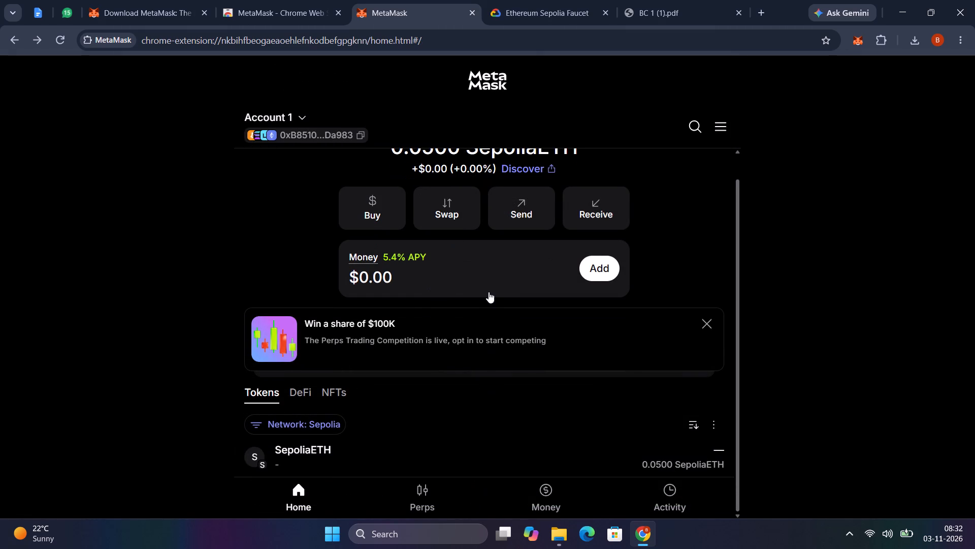
View the assets offered for sending, go back without choosing one, and review the Sepolia balance on the home page.
click(529, 208)
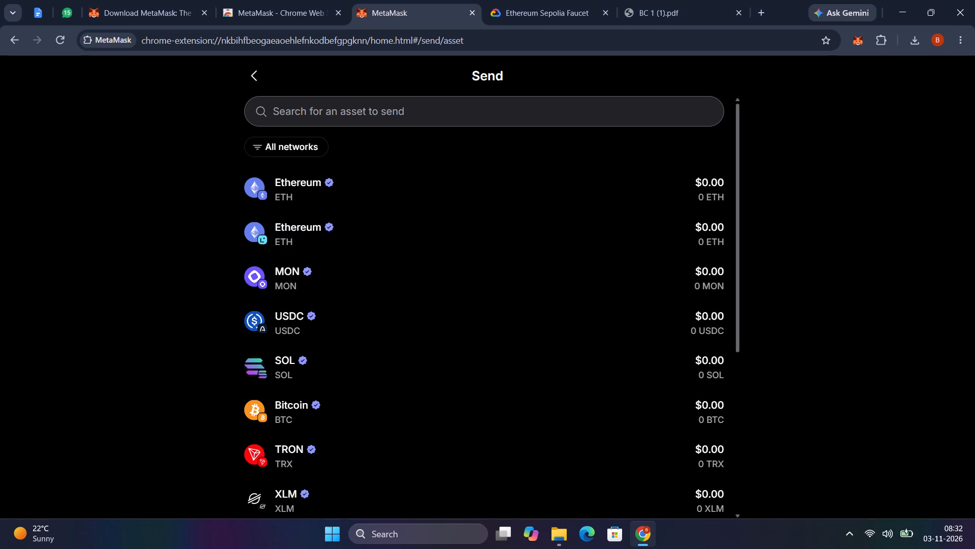
click(246, 79)
scroll(250, 195, up, 6)
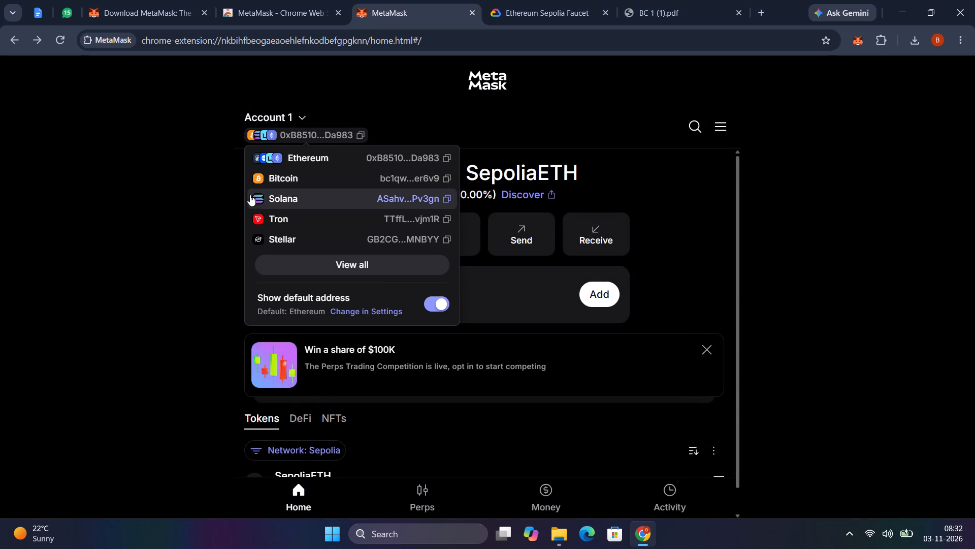
scroll(128, 229, up, 3)
scroll(370, 362, down, 5)
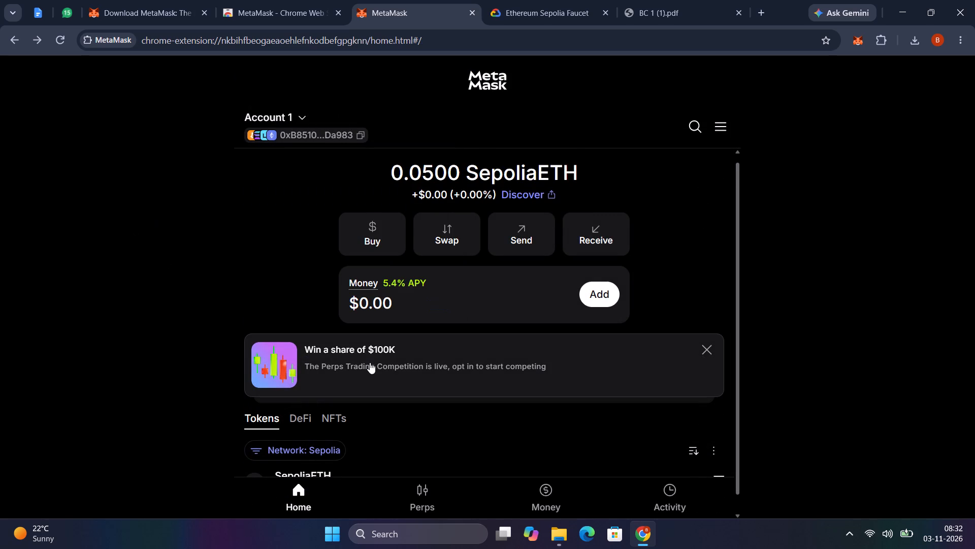
scroll(370, 362, up, 7)
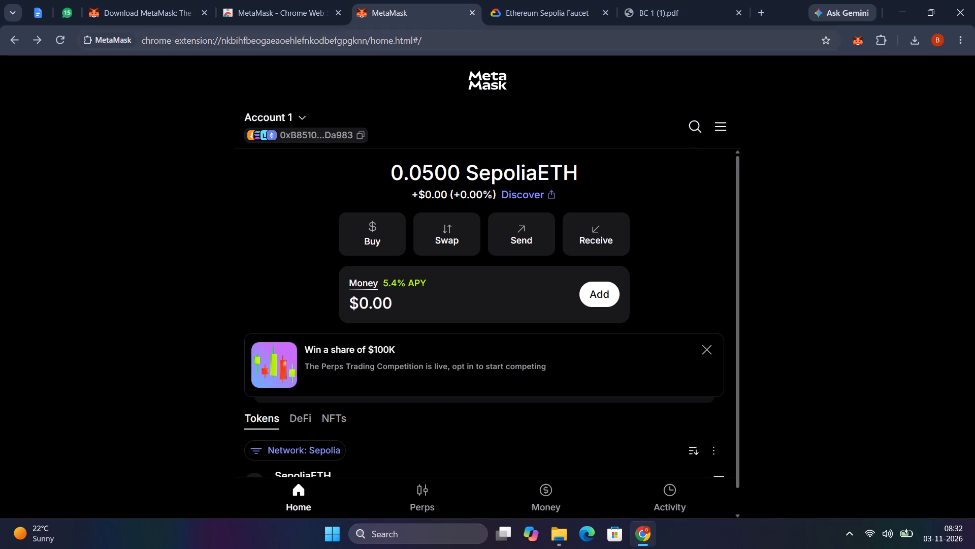
Search the web for "remix id" in a new browser tab, switch to the suggested "remix ide" results, and open the Remix IDE site.
click(759, 13)
click(655, 34)
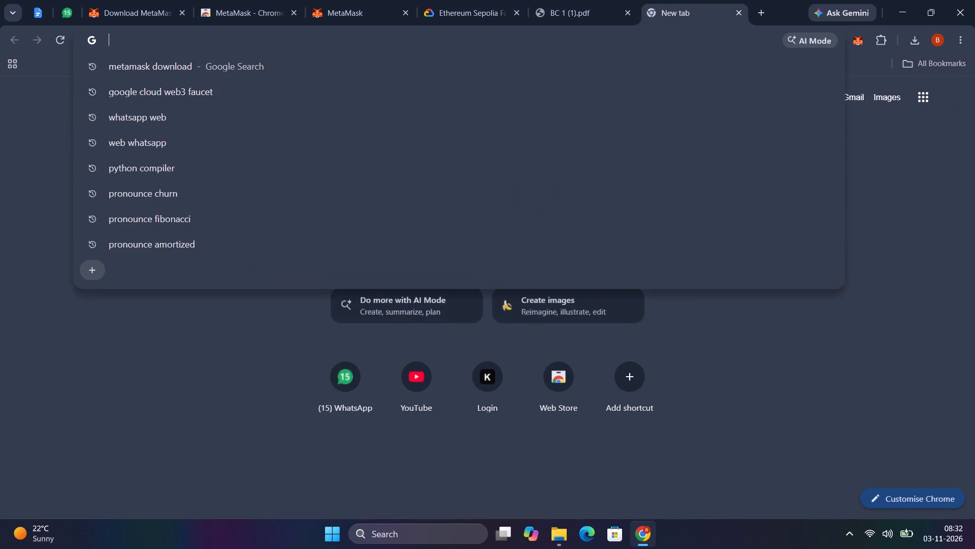
text(remix id)
key(space)
key(Return)
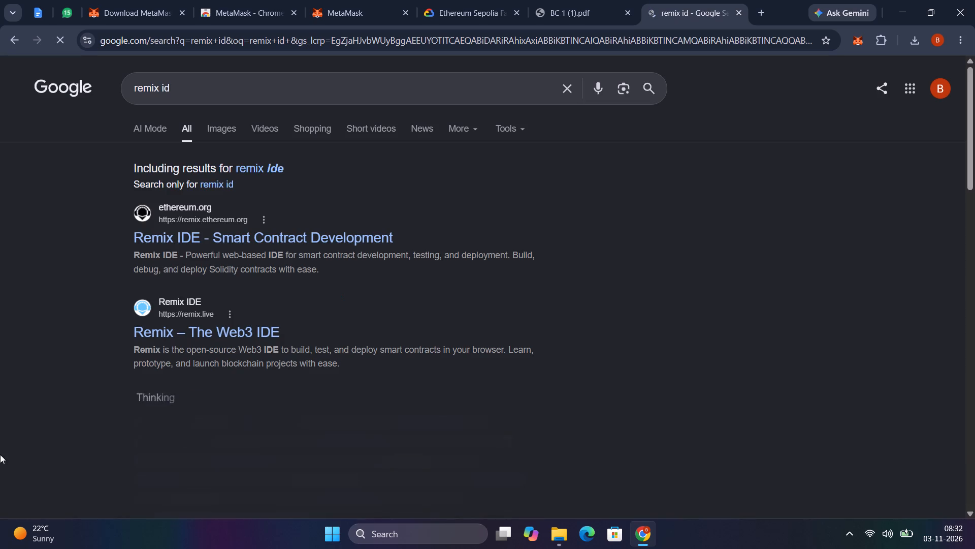
click(259, 173)
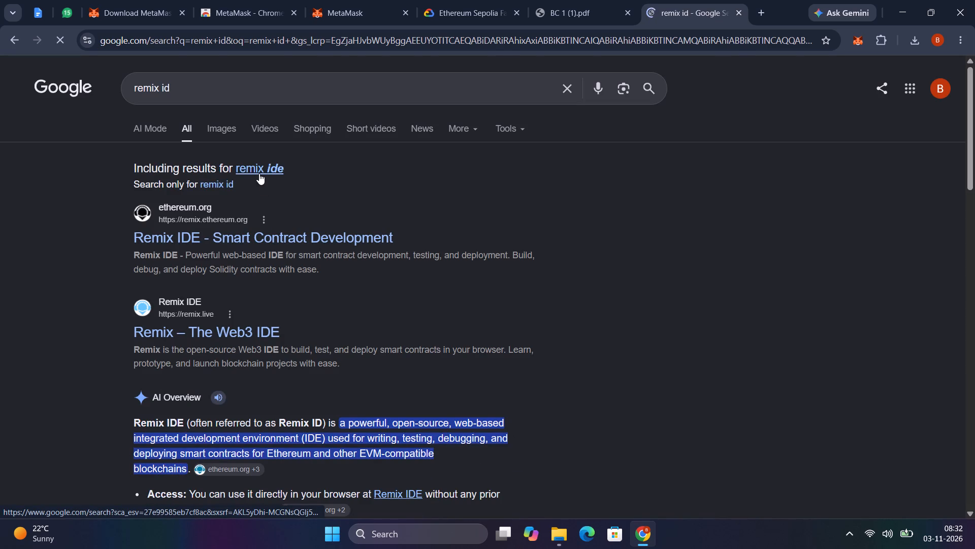
click(259, 173)
click(198, 196)
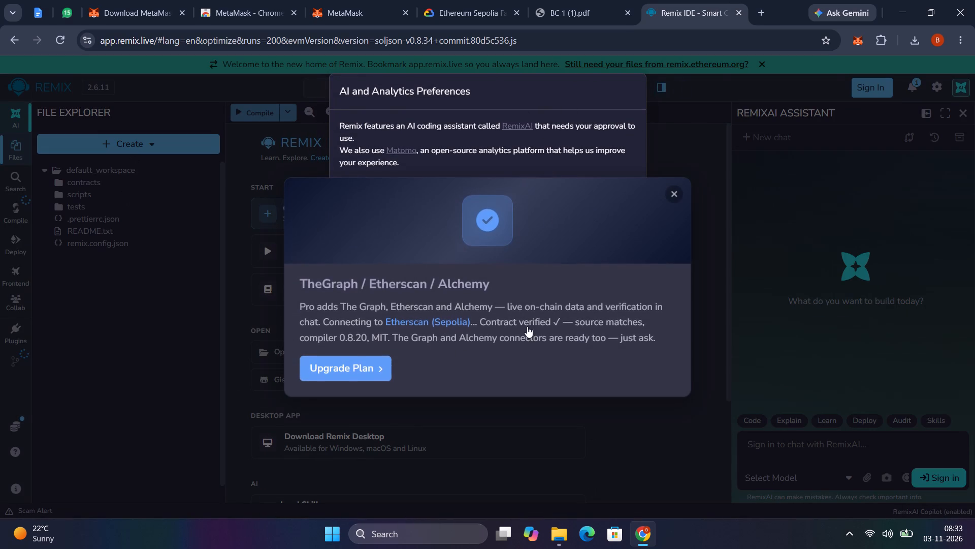
Dismiss Remix's upgrade-plan promotion and accept the AI and analytics preferences.
click(677, 193)
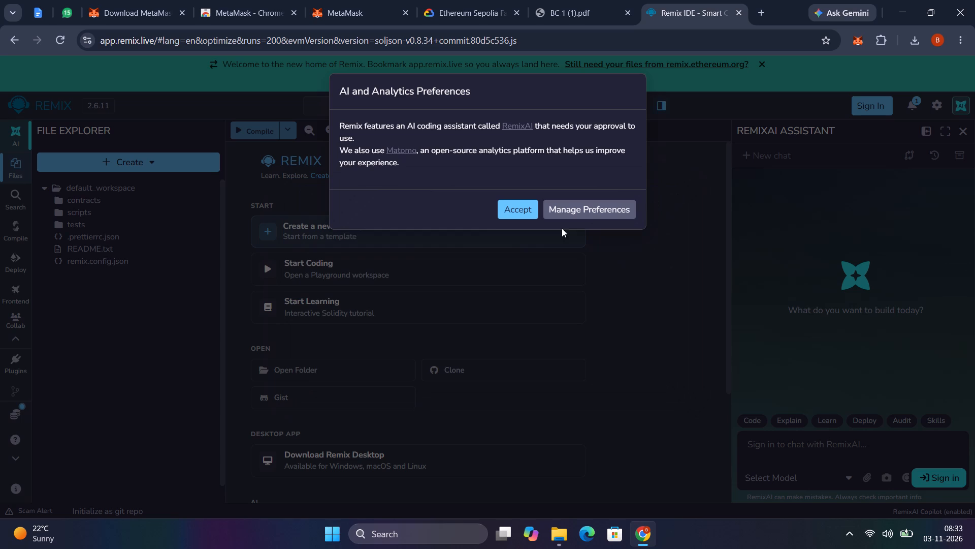
click(525, 209)
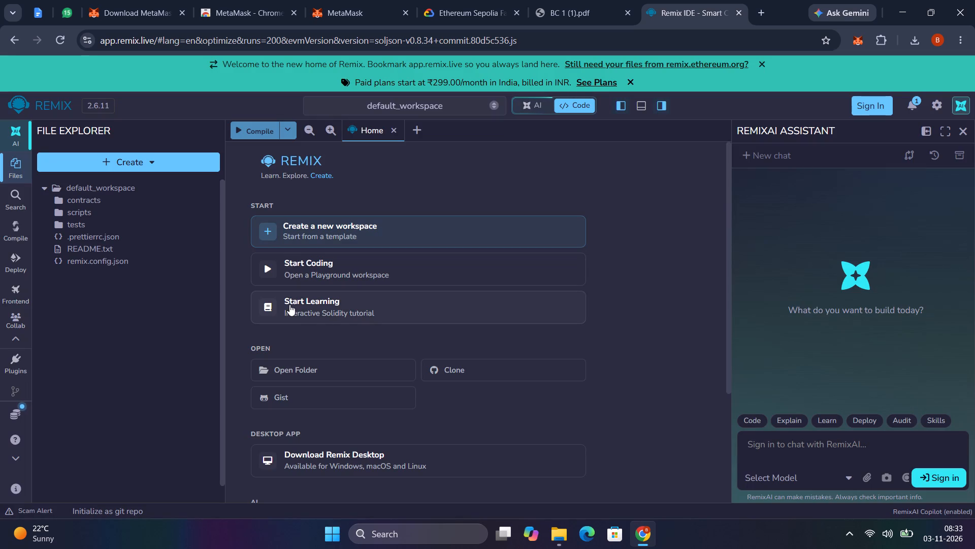
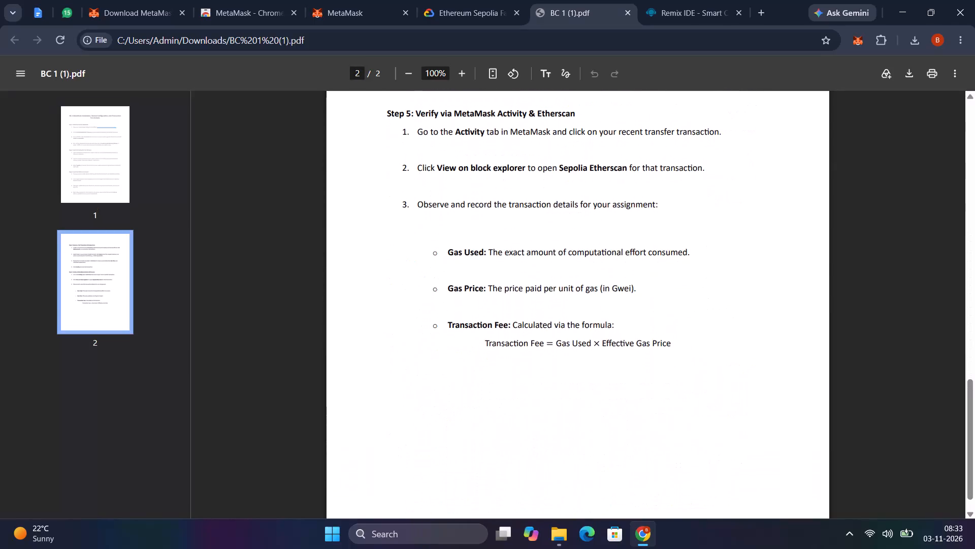
Review the PDF's Step 5 instructions on verifying the transaction via MetaMask Activity and Etherscan, and return to Remix IDE.
scroll(488, 295, right, 5)
scroll(488, 295, up, 1)
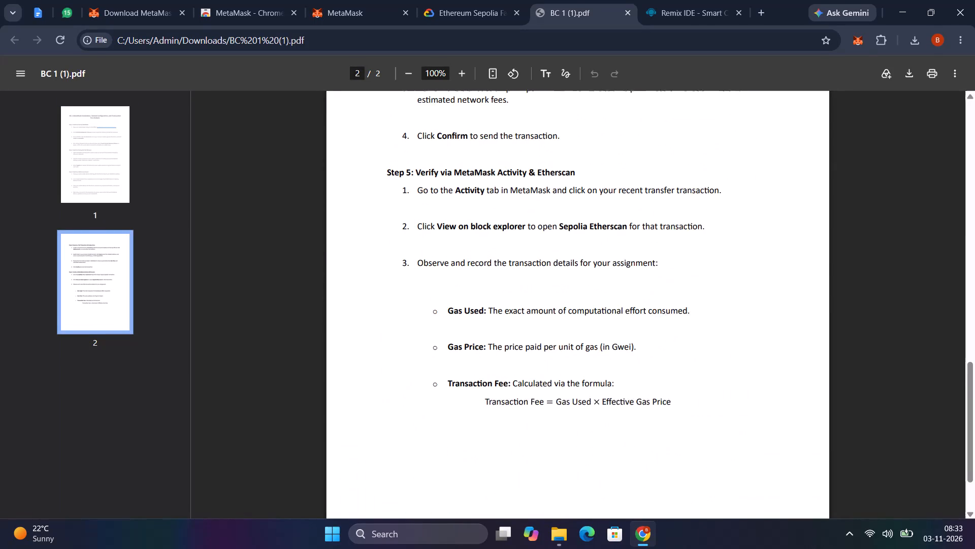
click(680, 10)
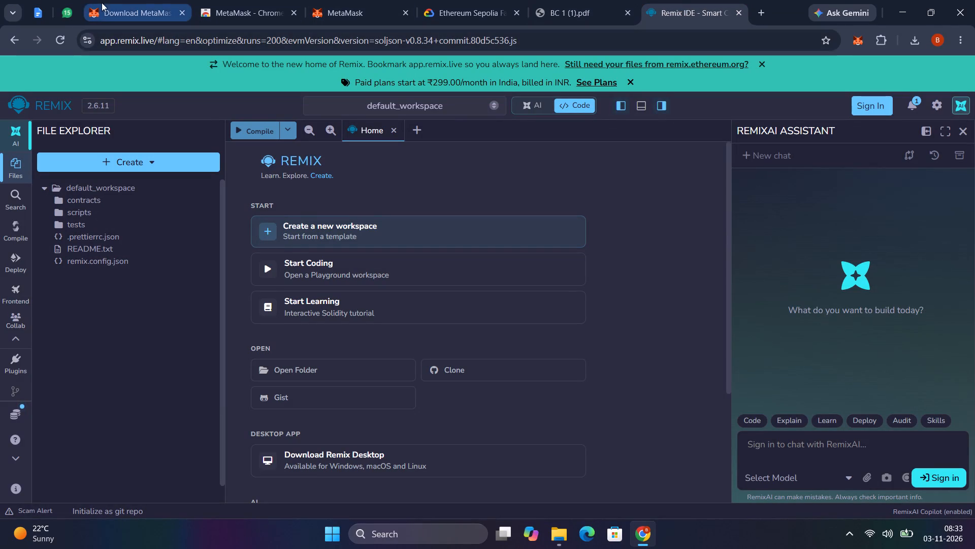